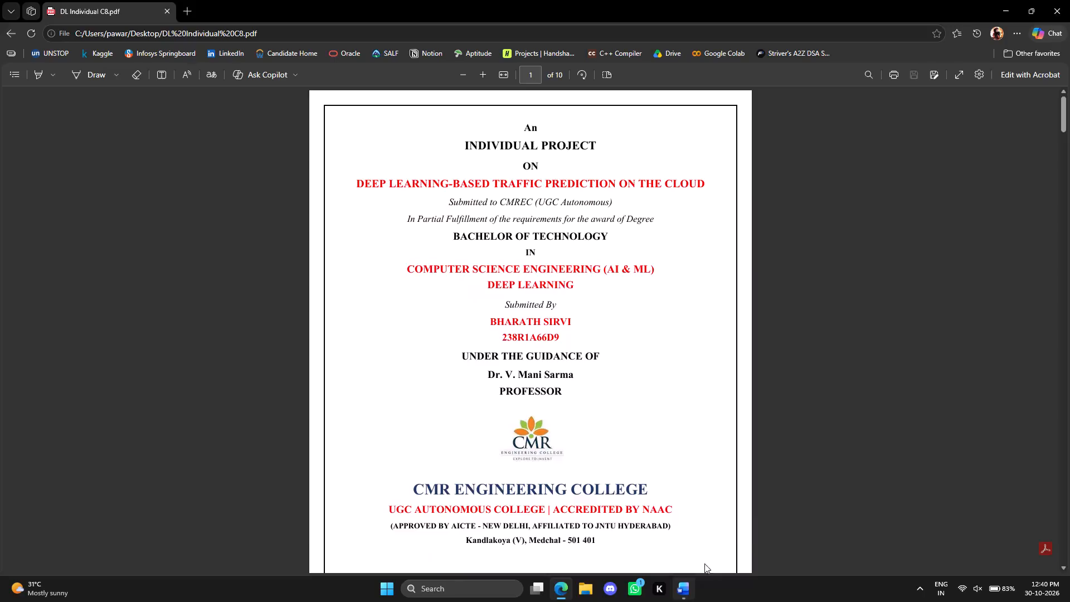
Replace the student's name under Submitted By on the cover page with the new student's name in capitals.
{"action": "key", "text": "alt+Tab"}
{"action": "left_click", "coordinate": [855, 92]}
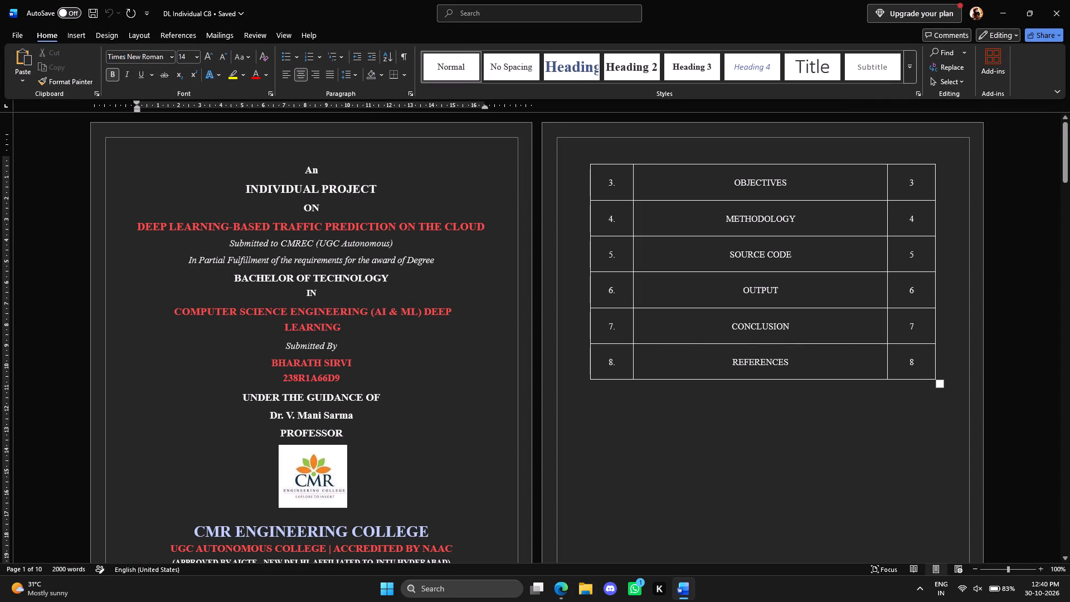
{"action": "double_click", "coordinate": [1043, 569]}
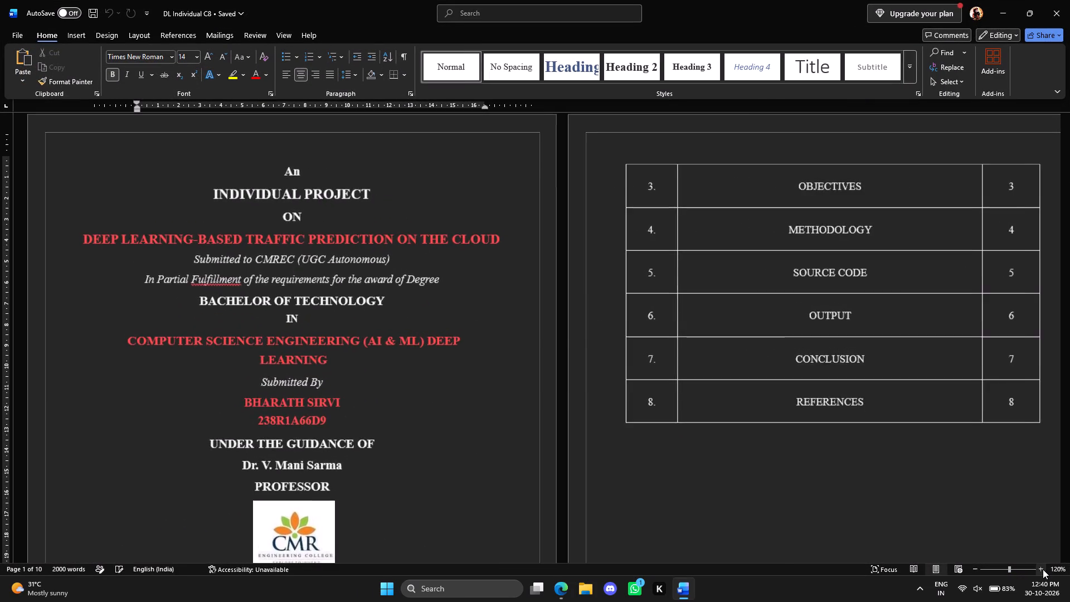
{"action": "key", "text": "alt+Tab"}
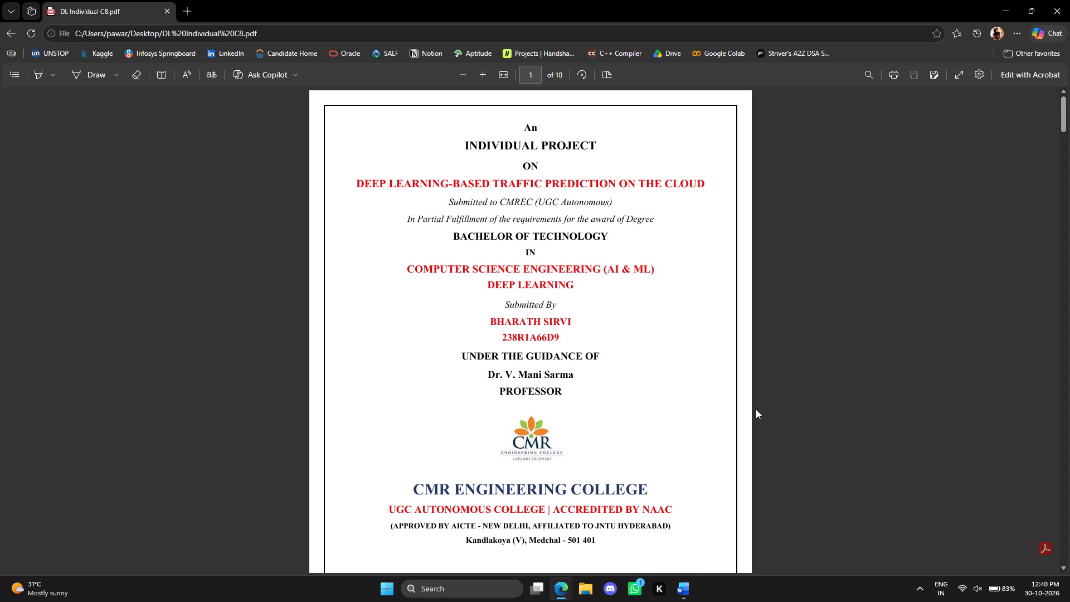
{"action": "key", "text": "alt+Tab"}
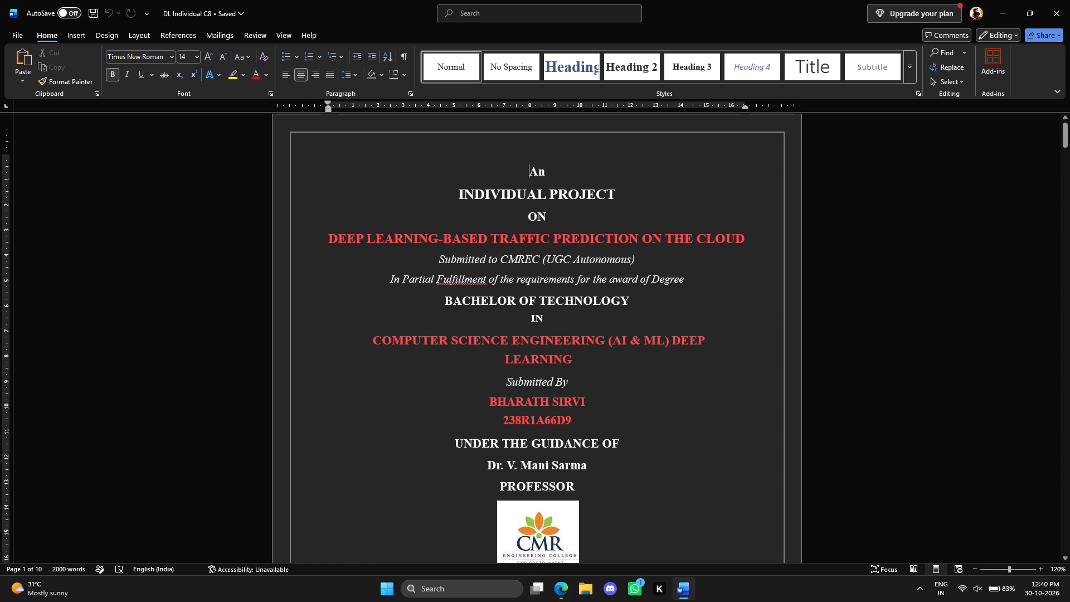
{"action": "left_click", "coordinate": [580, 401]}
{"action": "key", "text": "BackSpace"}
{"action": "key", "text": "BackSpace"}
{"action": "key", "text": "BackSpace"}
{"action": "key", "text": "BackSpace"}
{"action": "key", "text": "BackSpace"}
{"action": "key", "text": "BackSpace"}
{"action": "key", "text": "BackSpace"}
{"action": "key", "text": "BackSpace"}
{"action": "key", "text": "BackSpace"}
{"action": "key", "text": "BackSpace"}
{"action": "key", "text": "BackSpace"}
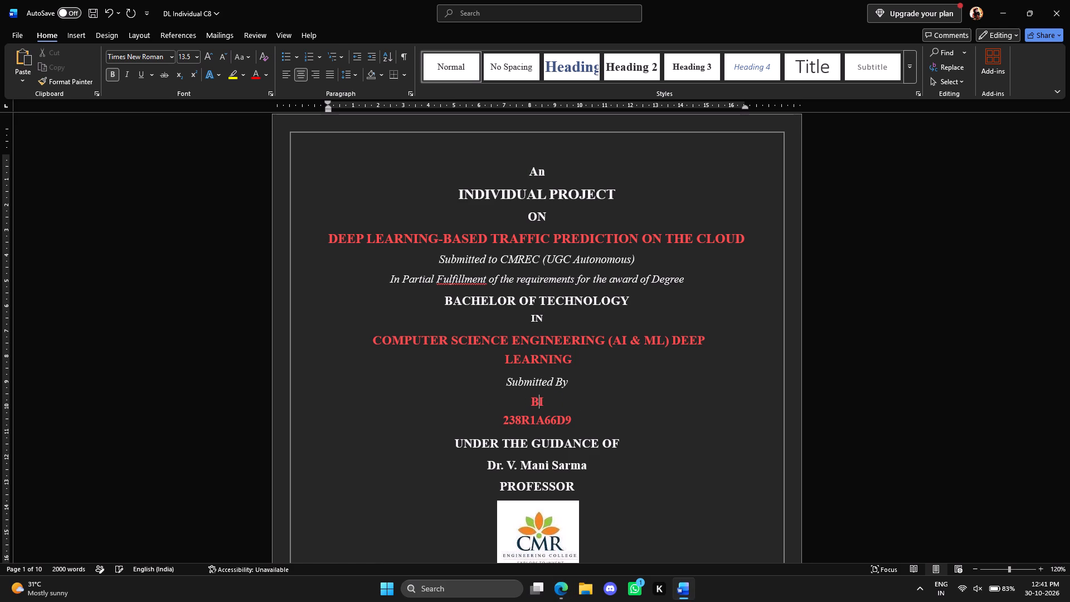
{"action": "key", "text": "BackSpace"}
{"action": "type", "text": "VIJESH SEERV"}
Replace the last two characters of the student's roll number on the cover page with C8.
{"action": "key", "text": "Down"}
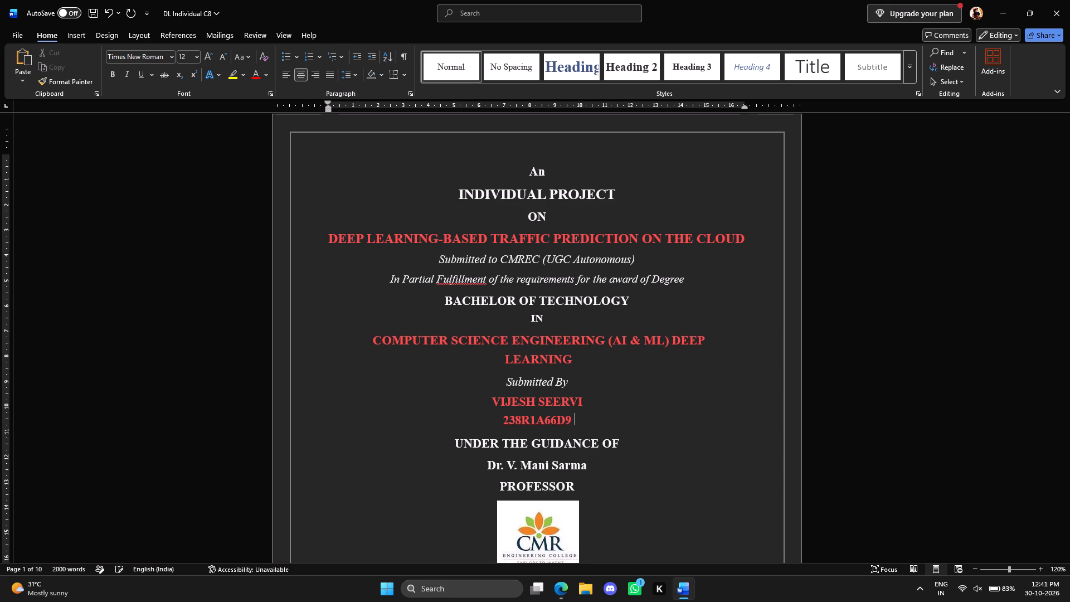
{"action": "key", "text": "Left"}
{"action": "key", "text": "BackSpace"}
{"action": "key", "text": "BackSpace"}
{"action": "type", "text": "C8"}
Replace the name under UNDER THE GUIDANCE OF with the new guide's name, using the title Mr.
{"action": "scroll", "coordinate": [580, 401], "scroll_direction": "down", "scroll_amount": 1}
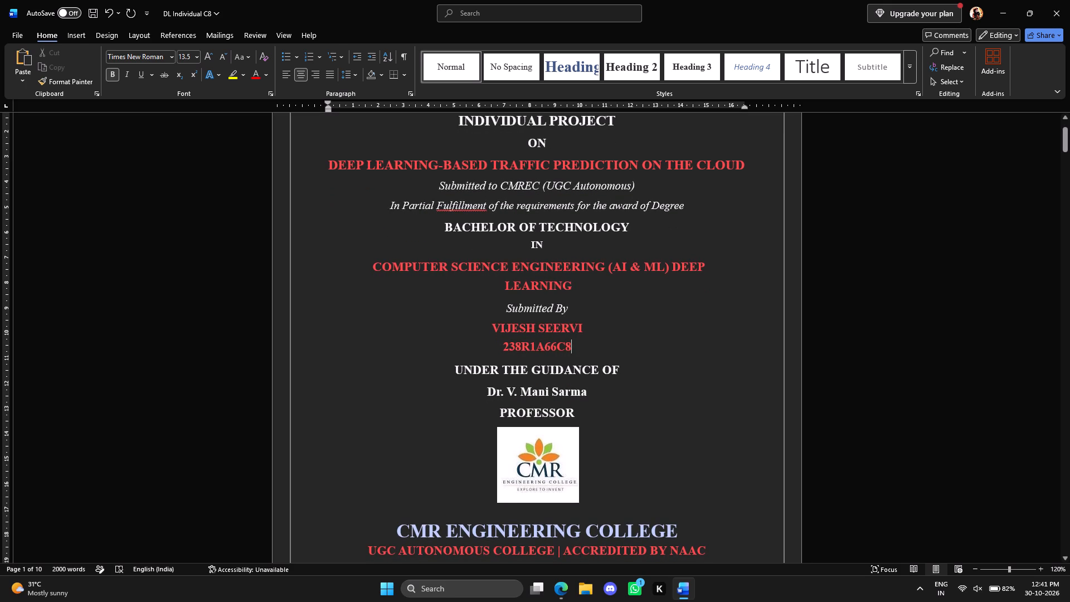
{"action": "left_click", "coordinate": [588, 389]}
{"action": "key", "text": "Left"}
{"action": "key", "text": "BackSpace"}
{"action": "key", "text": "BackSpace"}
{"action": "key", "text": "BackSpace"}
{"action": "key", "text": "BackSpace"}
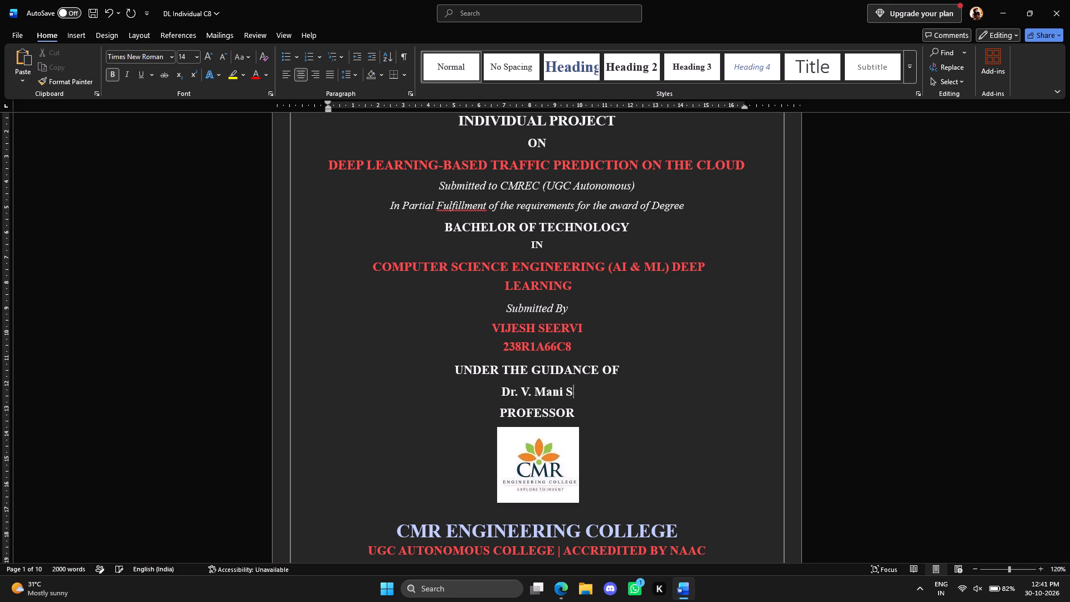
{"action": "key", "text": "BackSpace"}
{"action": "key", "text": "BackSpace"}
{"action": "key", "text": "BackSpace"}
{"action": "key", "text": "BackSpace"}
{"action": "key", "text": "BackSpace"}
{"action": "key", "text": "BackSpace"}
{"action": "key", "text": "BackSpace"}
{"action": "key", "text": "BackSpace"}
{"action": "key", "text": "BackSpace"}
{"action": "key", "text": "BackSpace"}
{"action": "key", "text": "BackSpace"}
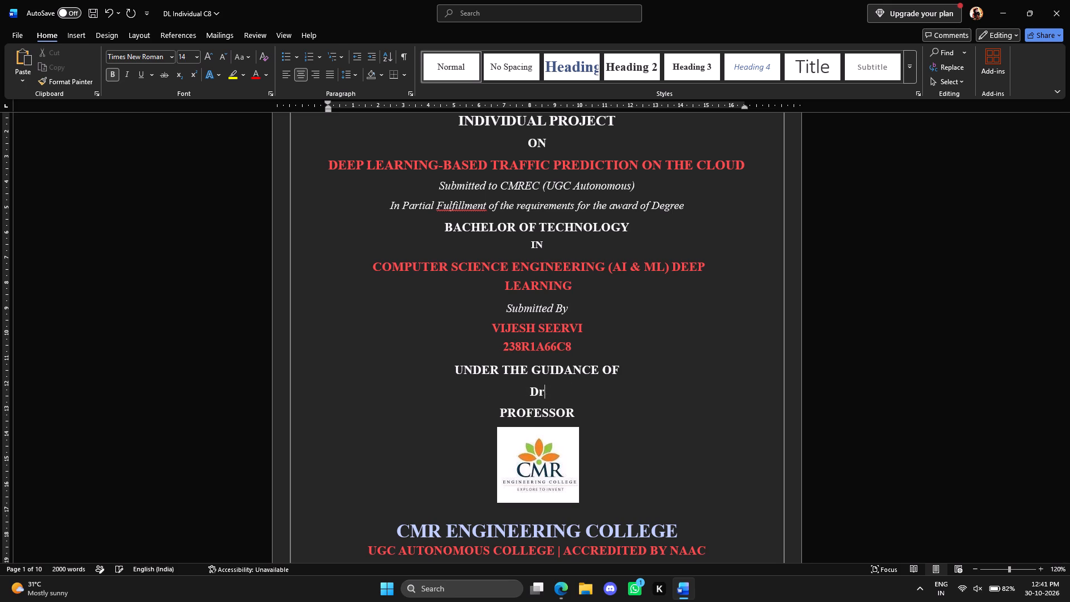
{"action": "key", "text": "BackSpace"}
{"action": "key", "text": "BackSpace"}
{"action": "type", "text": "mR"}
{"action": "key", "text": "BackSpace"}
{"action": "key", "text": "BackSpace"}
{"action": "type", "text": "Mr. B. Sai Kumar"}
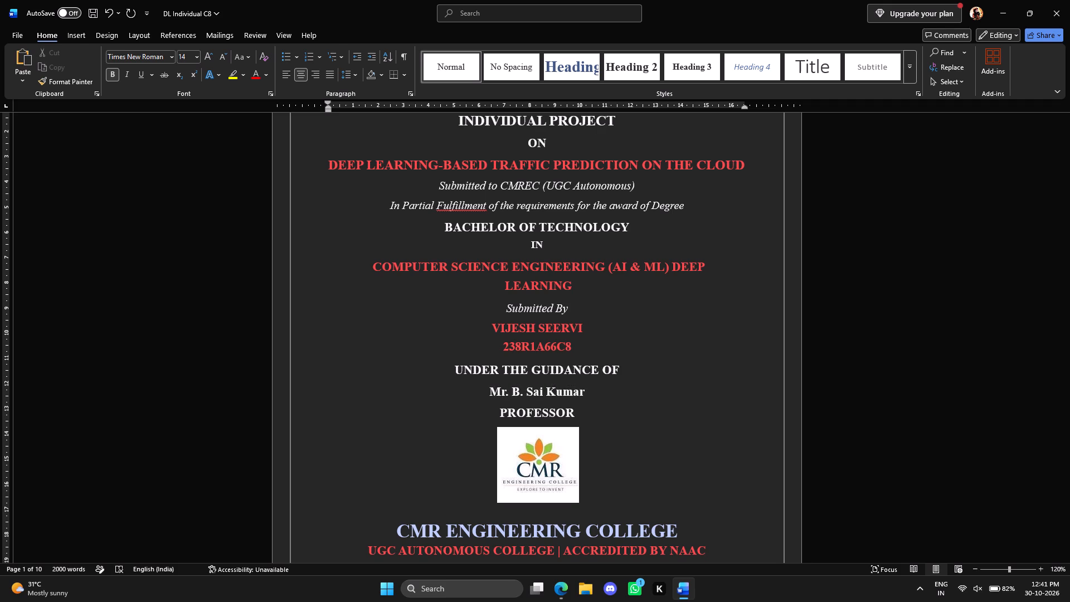
Insert 12 blank lines after the Kandlakoya address line on the cover page so the INDEX heading starts on the following page.
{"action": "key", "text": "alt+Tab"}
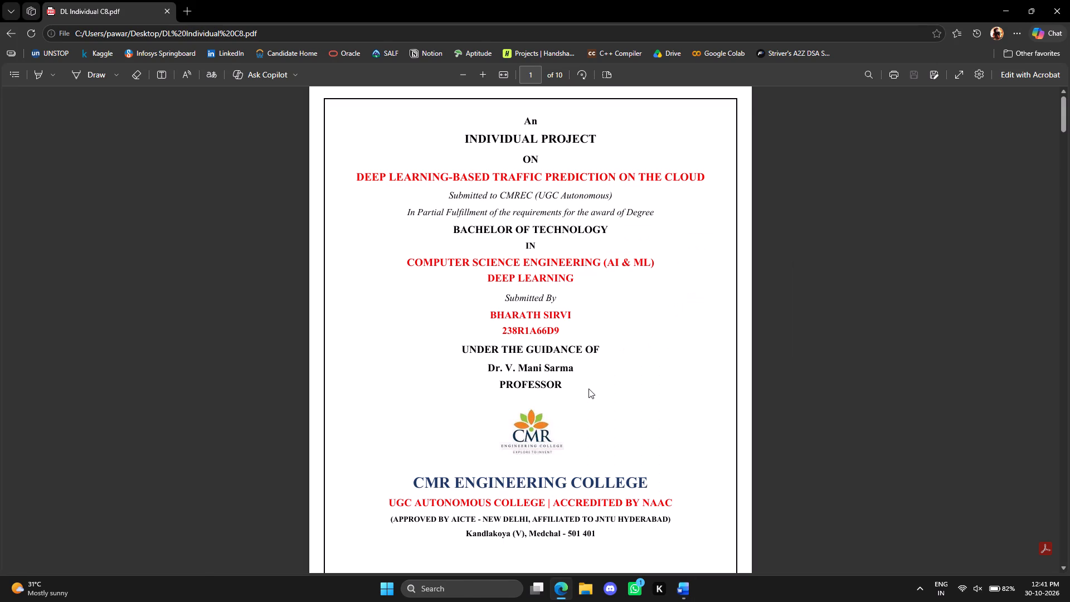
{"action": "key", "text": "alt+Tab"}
{"action": "scroll", "coordinate": [588, 389], "scroll_direction": "down", "scroll_amount": 2}
{"action": "key", "text": "alt+Tab"}
{"action": "scroll", "coordinate": [588, 389], "scroll_direction": "down", "scroll_amount": 3}
{"action": "key", "text": "alt+Tab"}
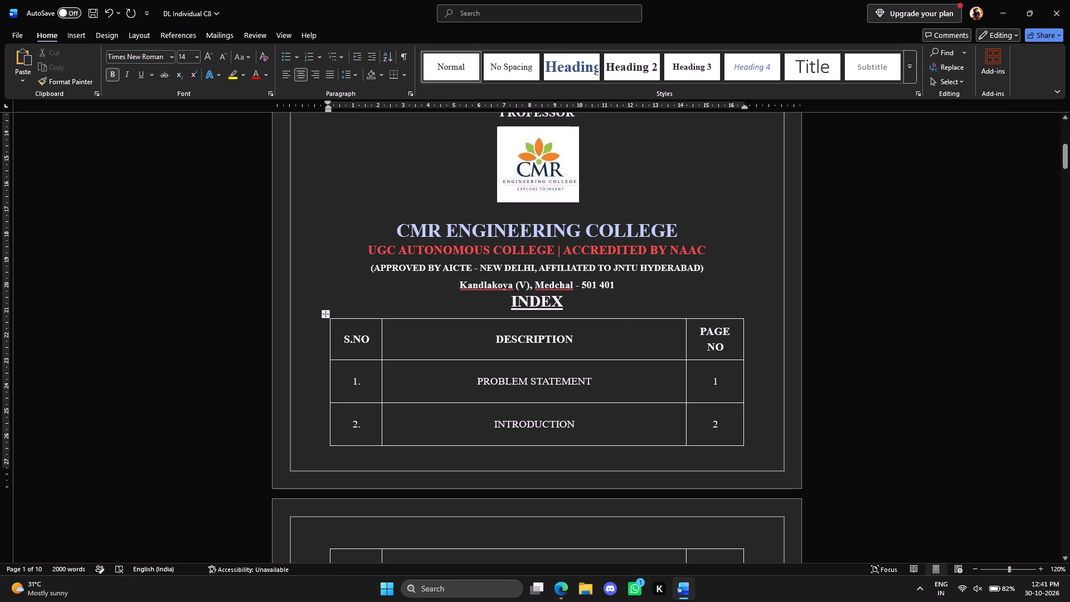
{"action": "left_click", "coordinate": [616, 289]}
{"action": "key", "text": "Return"}
{"action": "key", "text": "Return"}
{"action": "key", "text": "Return"}
{"action": "key", "text": "Return"}
{"action": "key", "text": "Return"}
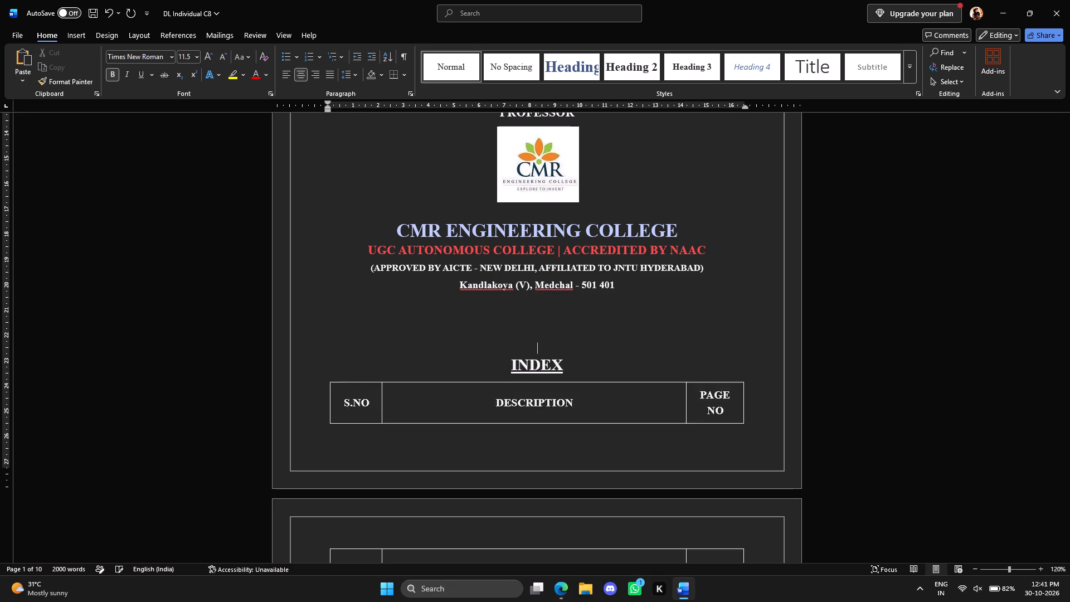
{"action": "key", "text": "Return"}
{"action": "key", "text": "Return"}
{"action": "key", "text": "Return"}
{"action": "key", "text": "Return"}
{"action": "key", "text": "Return"}
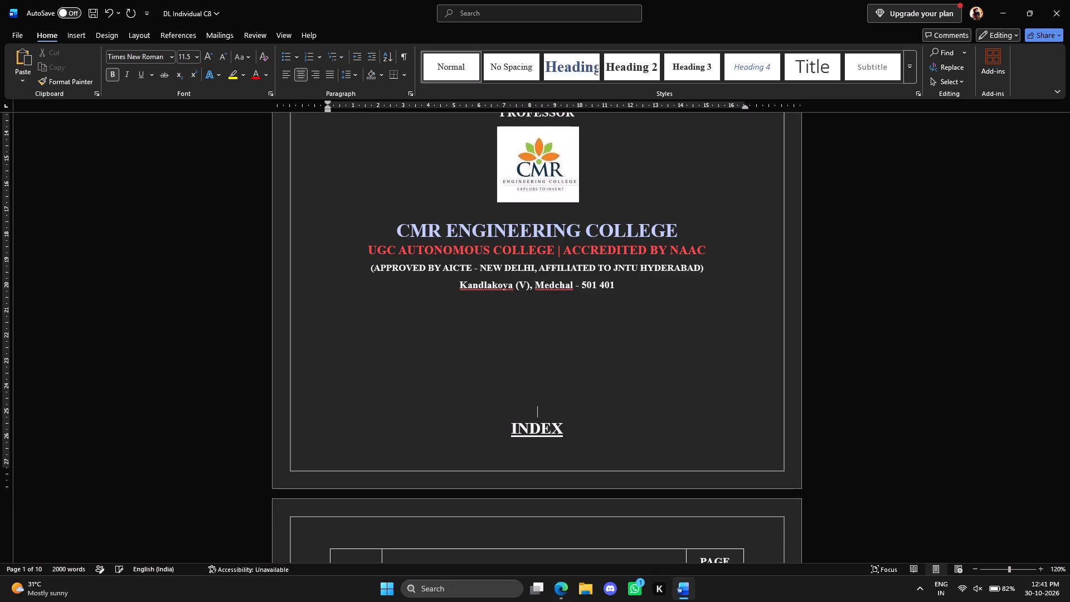
{"action": "key", "text": "Return"}
{"action": "key", "text": "Return"}
Review the layout of the remaining pages, from the index table through to the references.
{"action": "scroll", "coordinate": [616, 289], "scroll_direction": "down", "scroll_amount": 3}
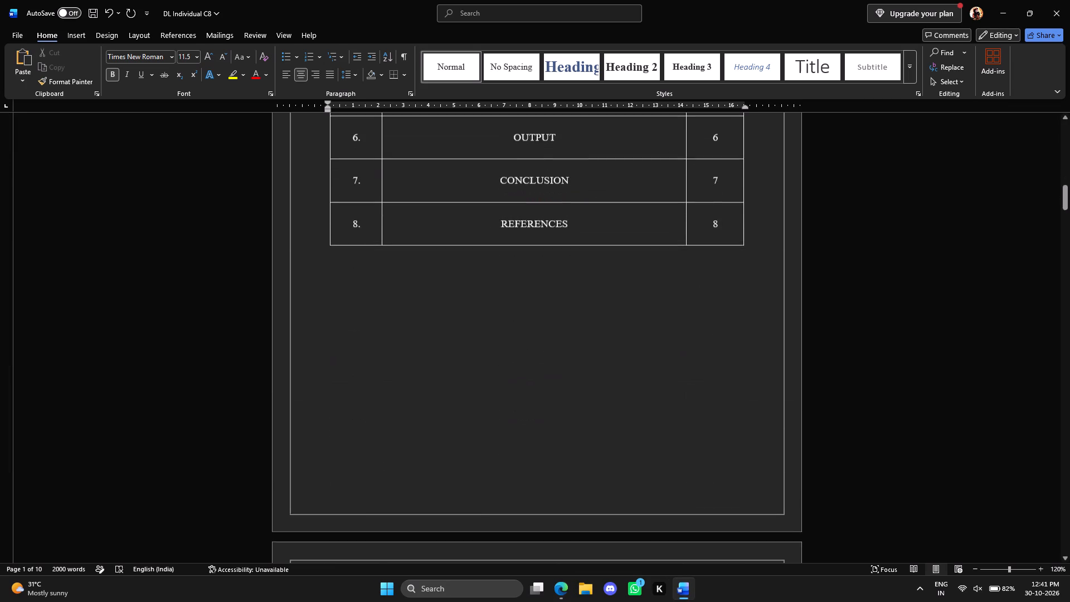
{"action": "scroll", "coordinate": [616, 289], "scroll_direction": "down", "scroll_amount": 15}
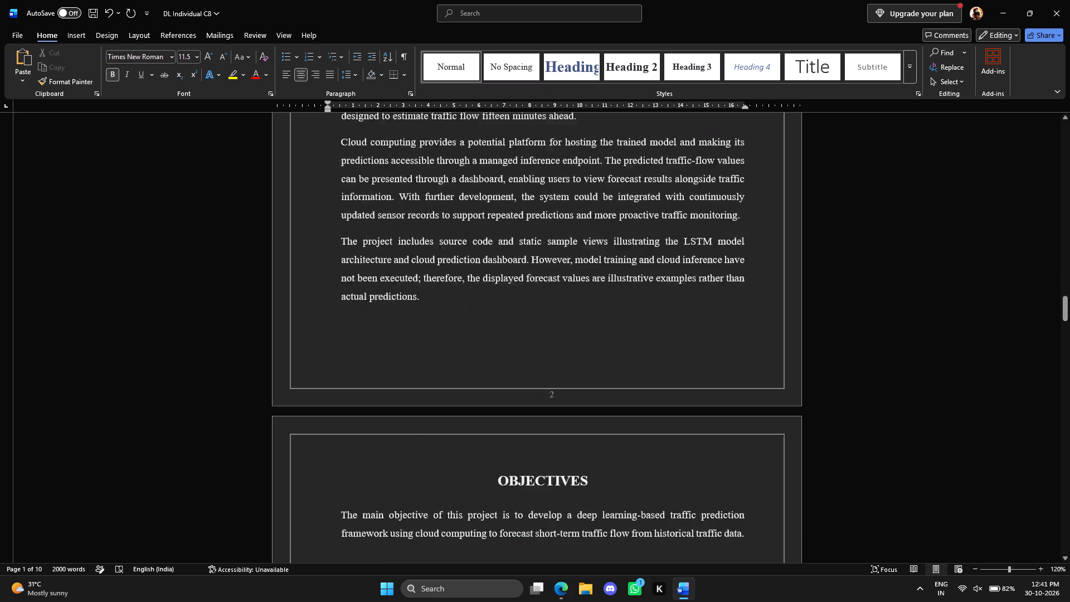
{"action": "scroll", "coordinate": [616, 289], "scroll_direction": "down", "scroll_amount": 20}
{"action": "scroll", "coordinate": [616, 289], "scroll_direction": "down", "scroll_amount": 3}
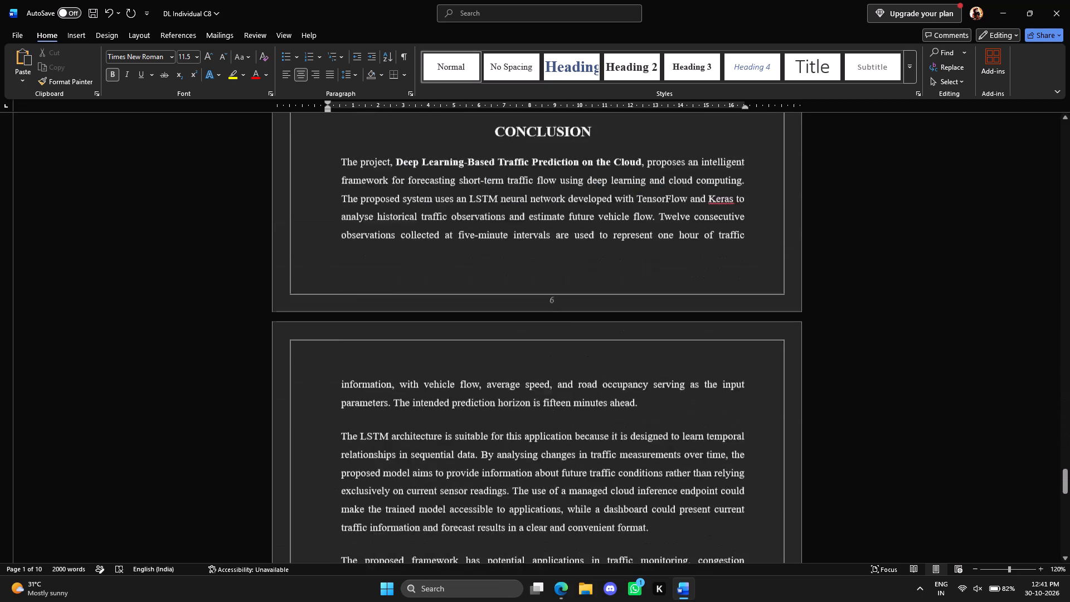
{"action": "scroll", "coordinate": [616, 289], "scroll_direction": "down", "scroll_amount": 9}
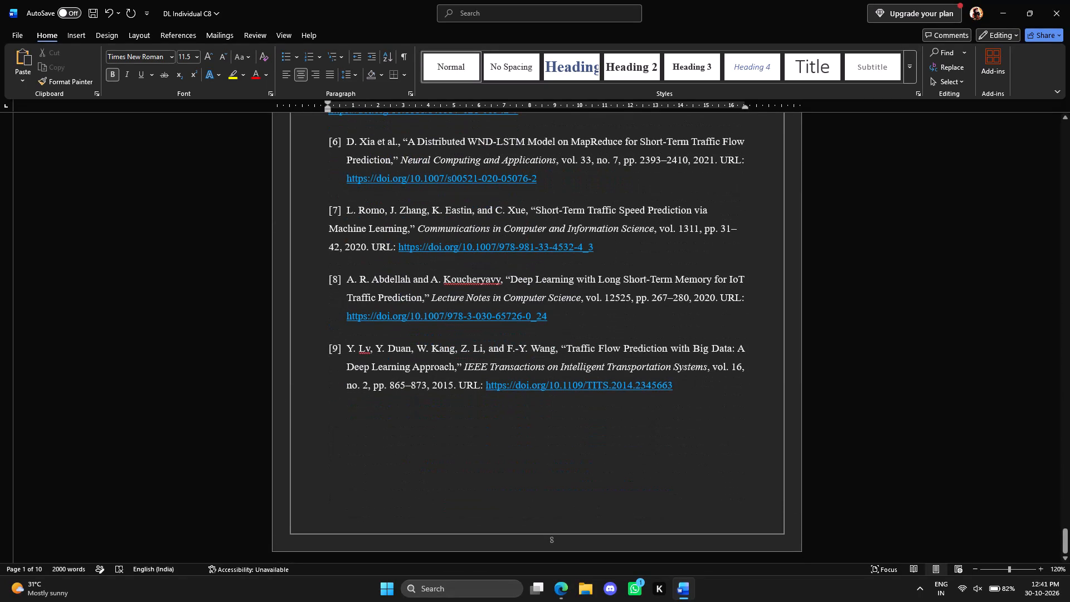
{"action": "key", "text": "ctrl+p"}
{"action": "key", "text": "Escape"}
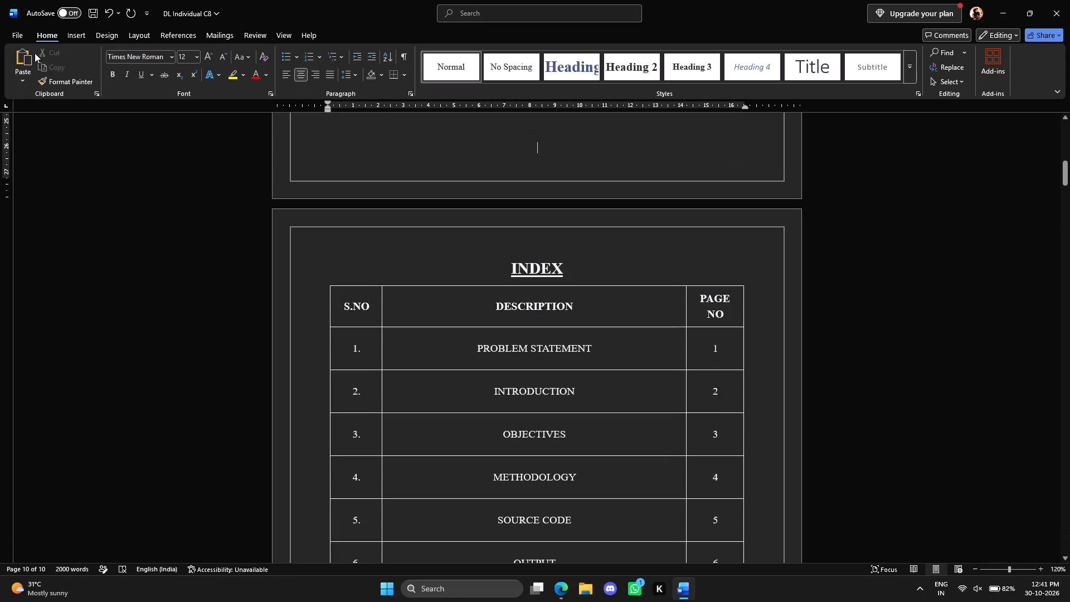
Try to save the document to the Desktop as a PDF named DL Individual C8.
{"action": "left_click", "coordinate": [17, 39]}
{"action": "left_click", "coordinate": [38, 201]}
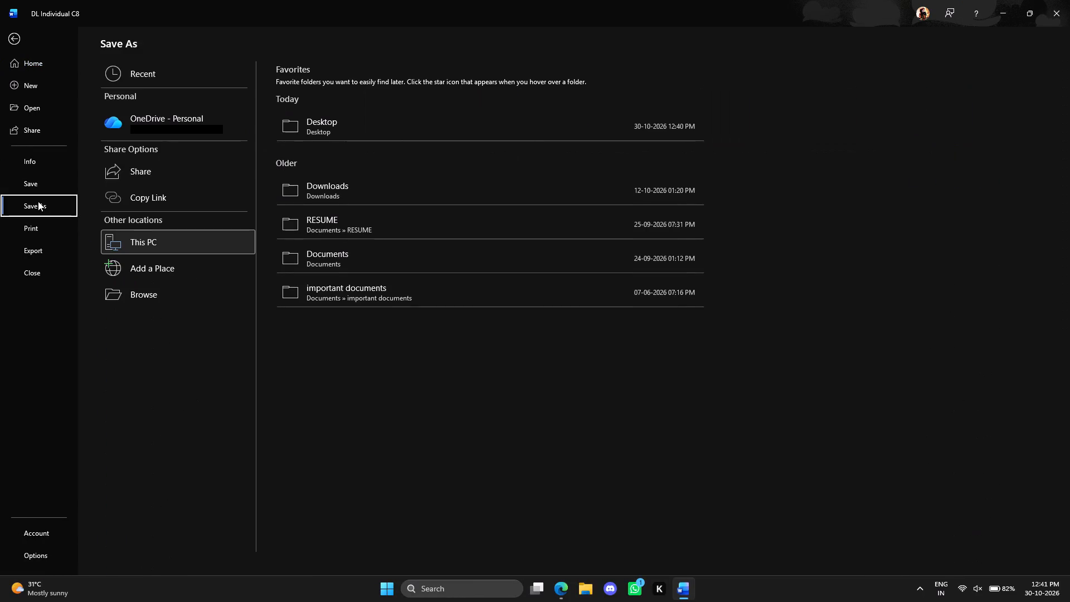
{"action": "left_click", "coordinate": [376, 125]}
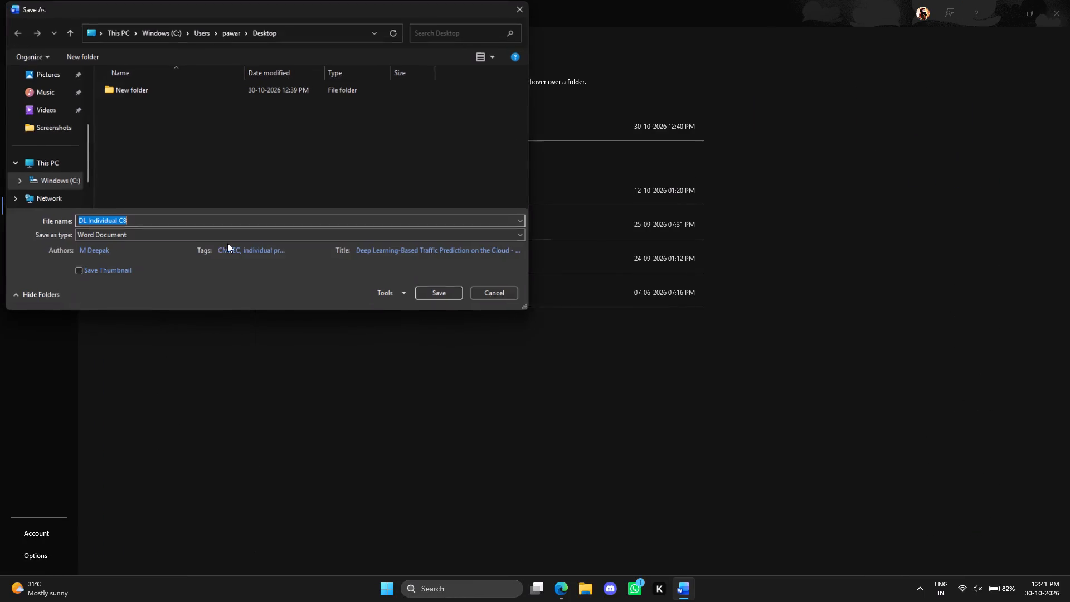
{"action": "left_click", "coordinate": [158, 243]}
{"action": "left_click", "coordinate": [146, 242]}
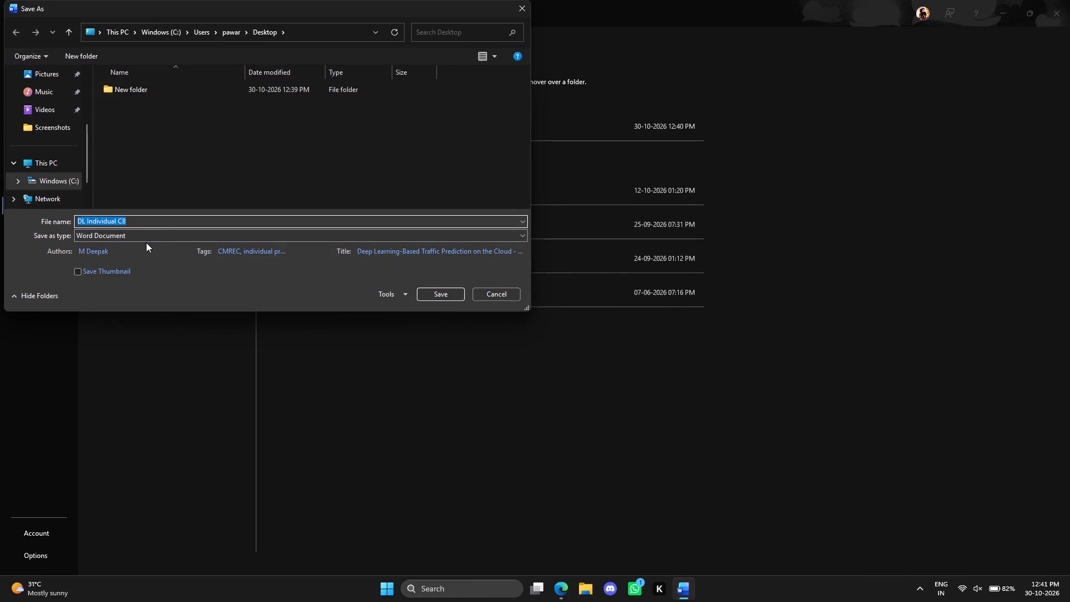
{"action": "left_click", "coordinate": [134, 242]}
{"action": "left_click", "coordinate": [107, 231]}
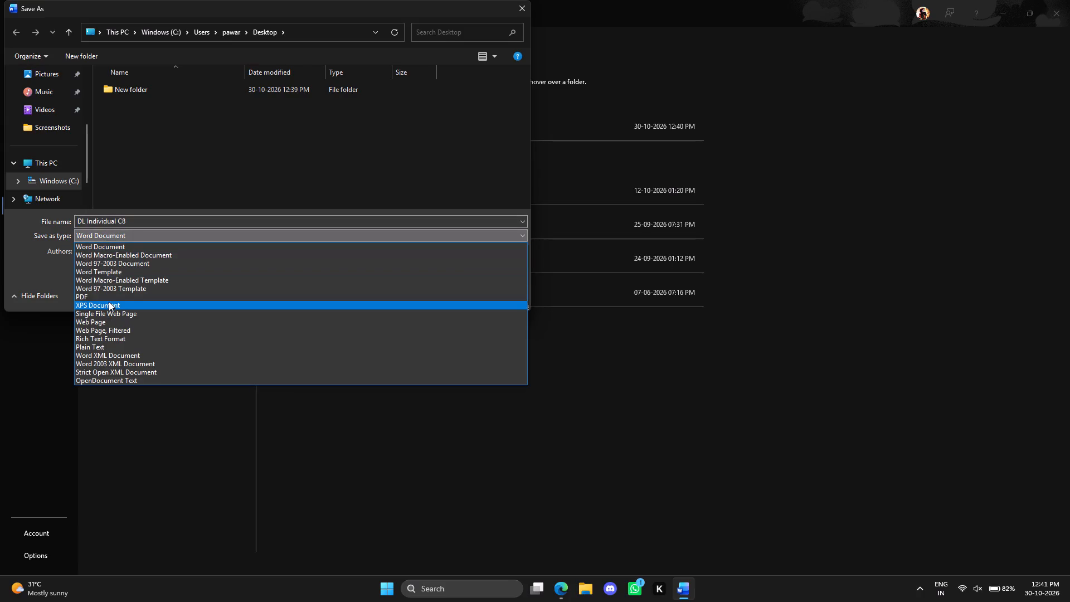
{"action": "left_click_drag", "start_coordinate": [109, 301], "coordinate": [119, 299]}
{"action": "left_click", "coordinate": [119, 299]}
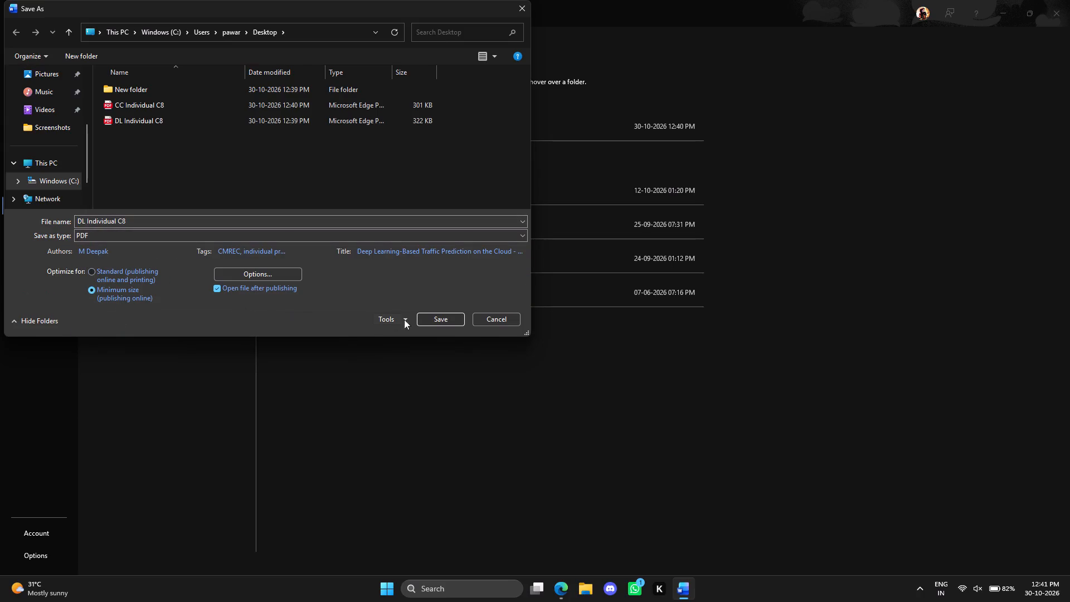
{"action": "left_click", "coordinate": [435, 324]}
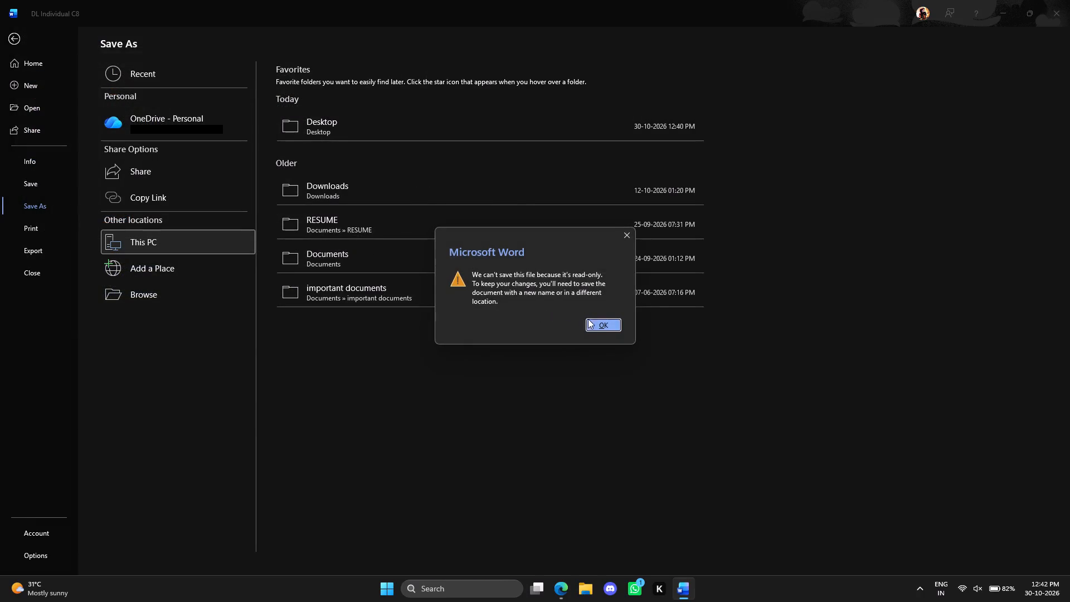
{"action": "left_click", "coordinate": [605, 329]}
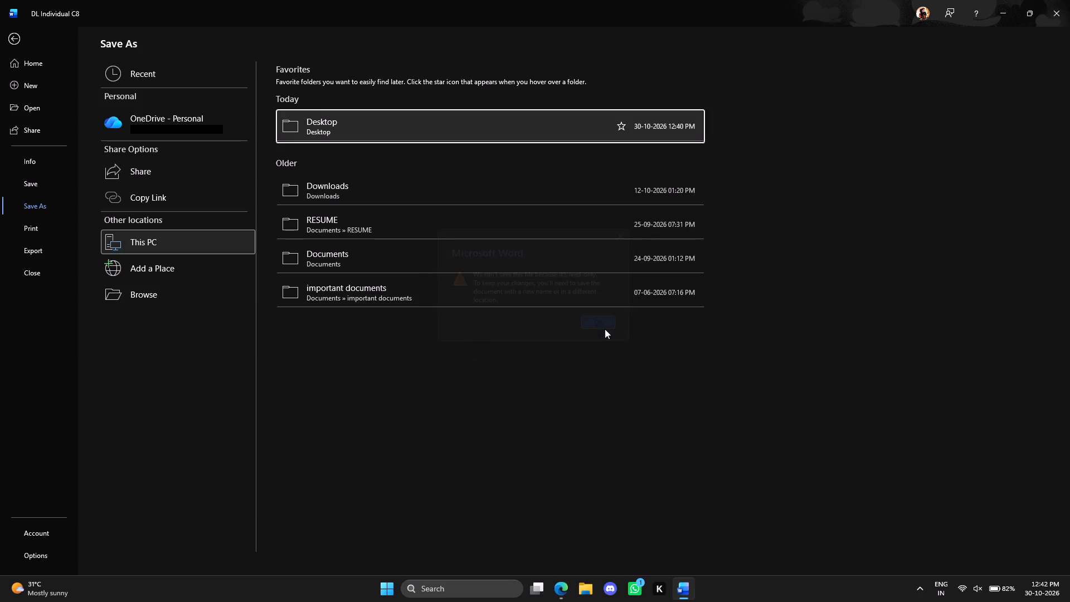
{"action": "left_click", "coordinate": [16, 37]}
Save the edited report to the Desktop as a Word document named DL Individual C8.
{"action": "key", "text": "ctrl+s"}
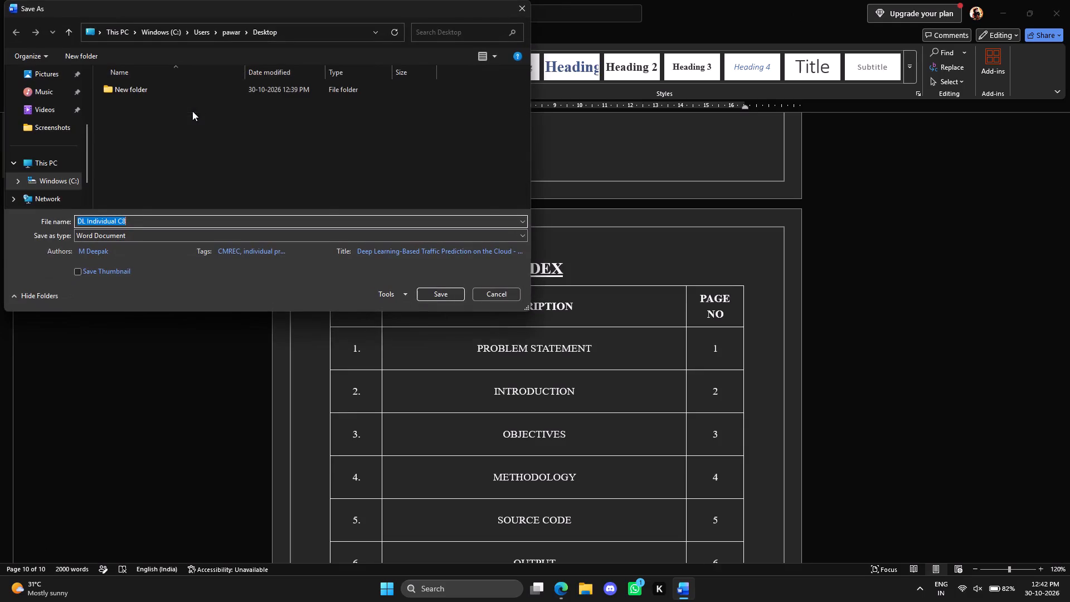
{"action": "key", "text": "Return"}
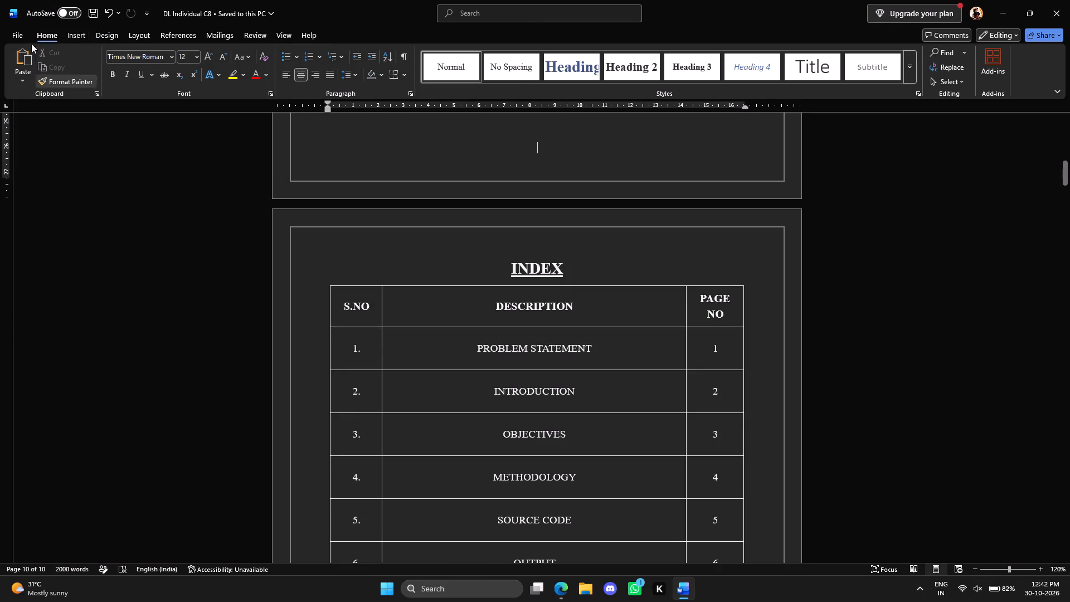
Export the report to the Desktop as a PDF named DL Individual C8, replacing the existing file of that name.
{"action": "left_click", "coordinate": [21, 32]}
{"action": "left_click", "coordinate": [39, 212]}
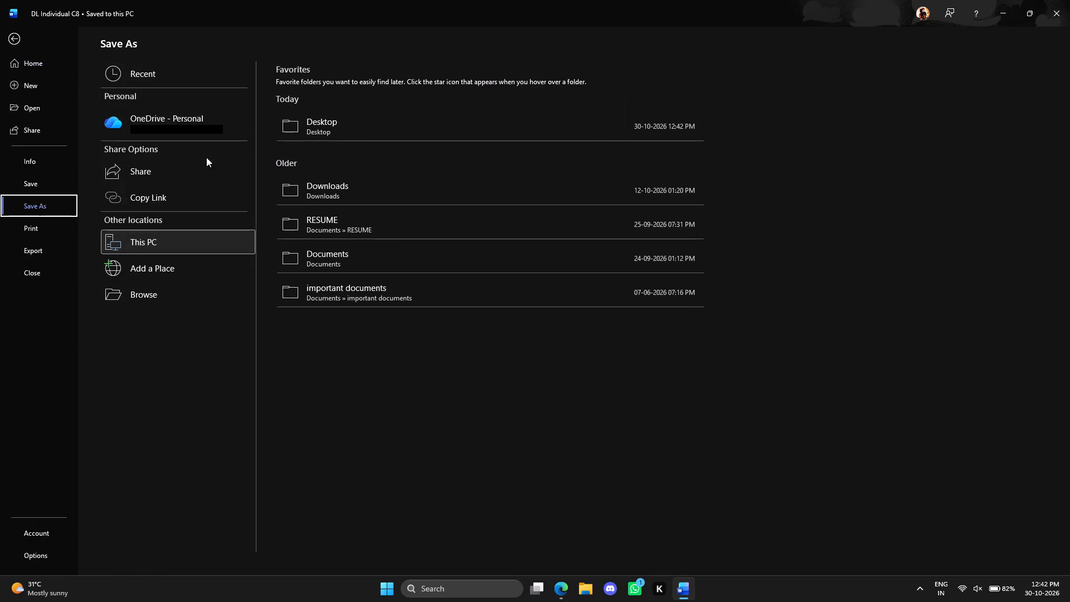
{"action": "left_click", "coordinate": [320, 135]}
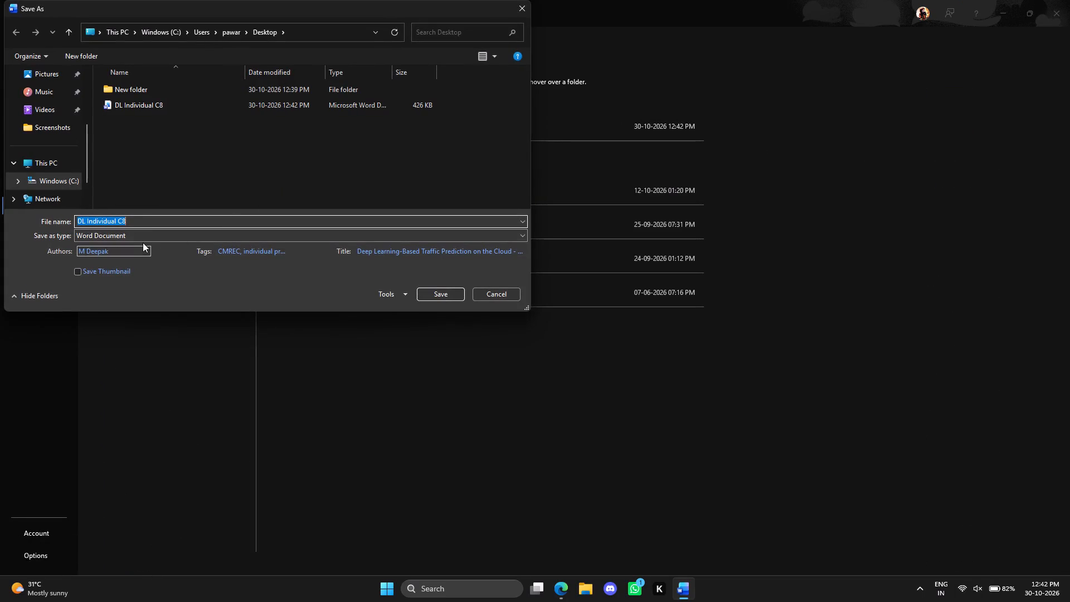
{"action": "left_click", "coordinate": [142, 241]}
{"action": "left_click", "coordinate": [106, 296]}
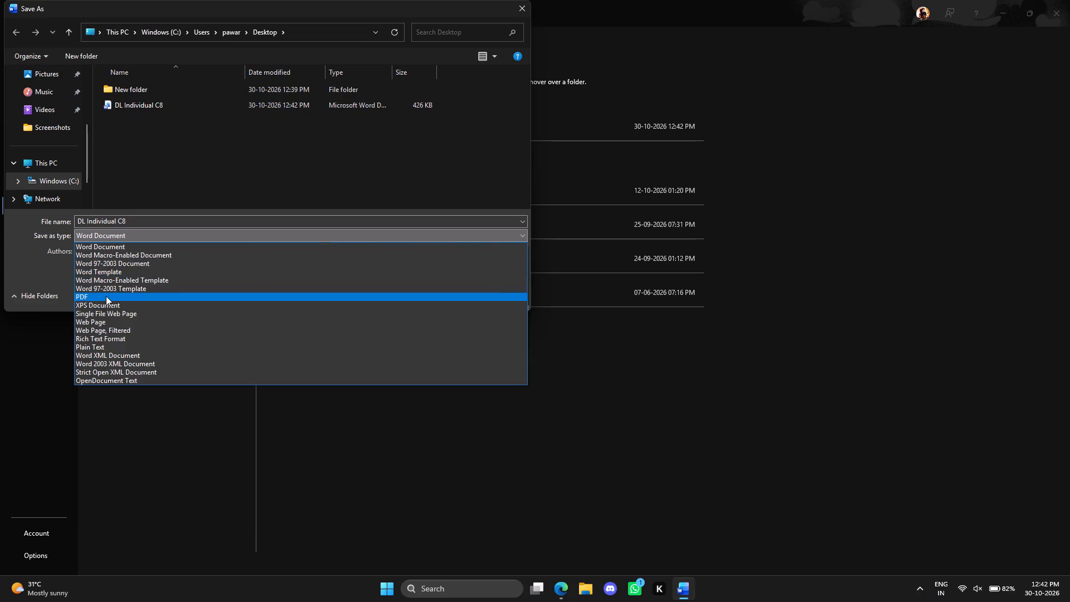
{"action": "key", "text": "Return"}
{"action": "key", "text": "Return"}
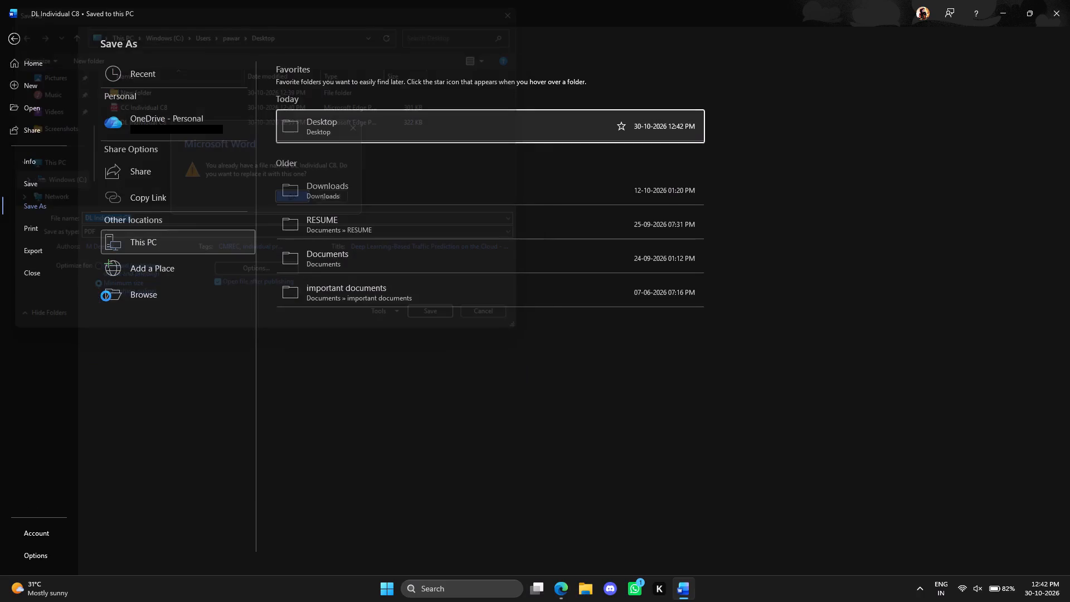
Check the cover page of the exported PDF, including the space below the address, and close both DL Individual C8 PDFs.
{"action": "scroll", "coordinate": [386, 265], "scroll_direction": "up", "scroll_amount": 4}
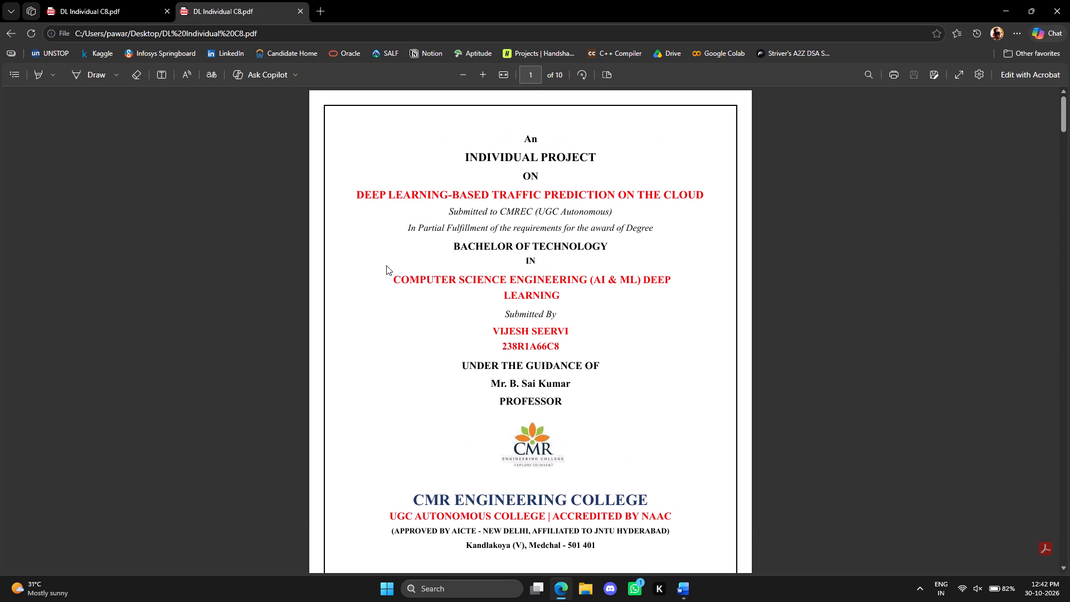
{"action": "scroll", "coordinate": [386, 265], "scroll_direction": "down", "scroll_amount": 4}
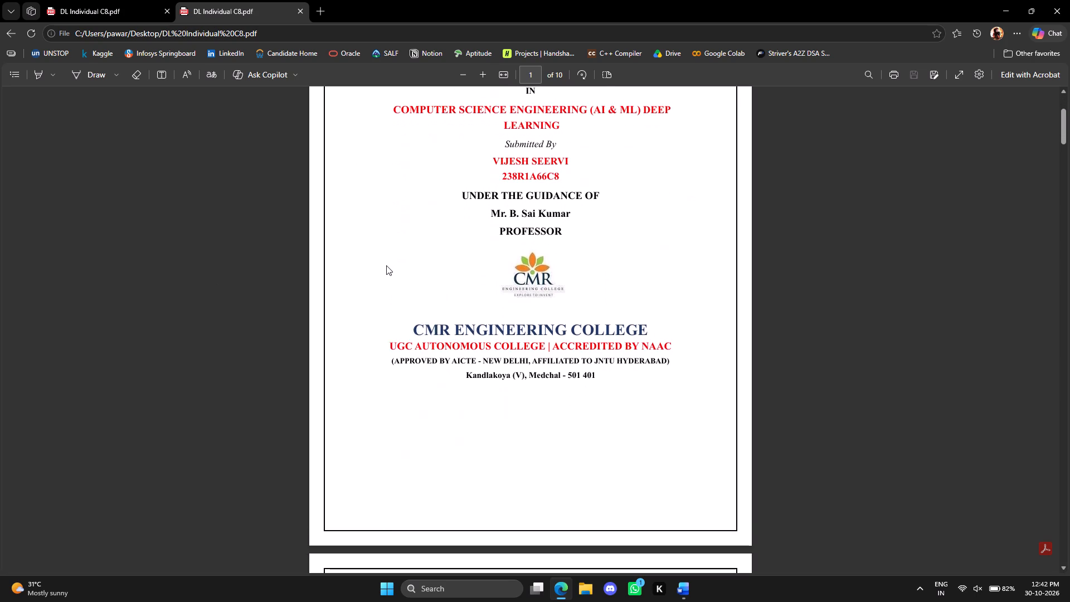
{"action": "scroll", "coordinate": [386, 265], "scroll_direction": "down", "scroll_amount": 4}
{"action": "scroll", "coordinate": [386, 265], "scroll_direction": "up", "scroll_amount": 1}
{"action": "key", "text": "ctrl+w"}
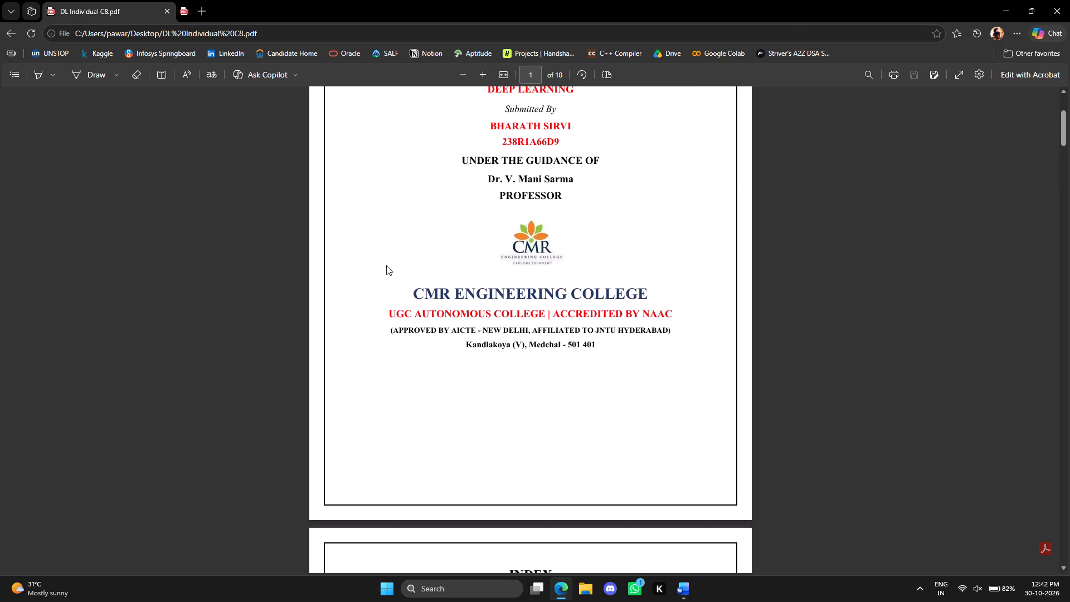
{"action": "key", "text": "ctrl+w"}
Save the DL Individual C8 Word document and close it.
{"action": "key", "text": "ctrl+s"}
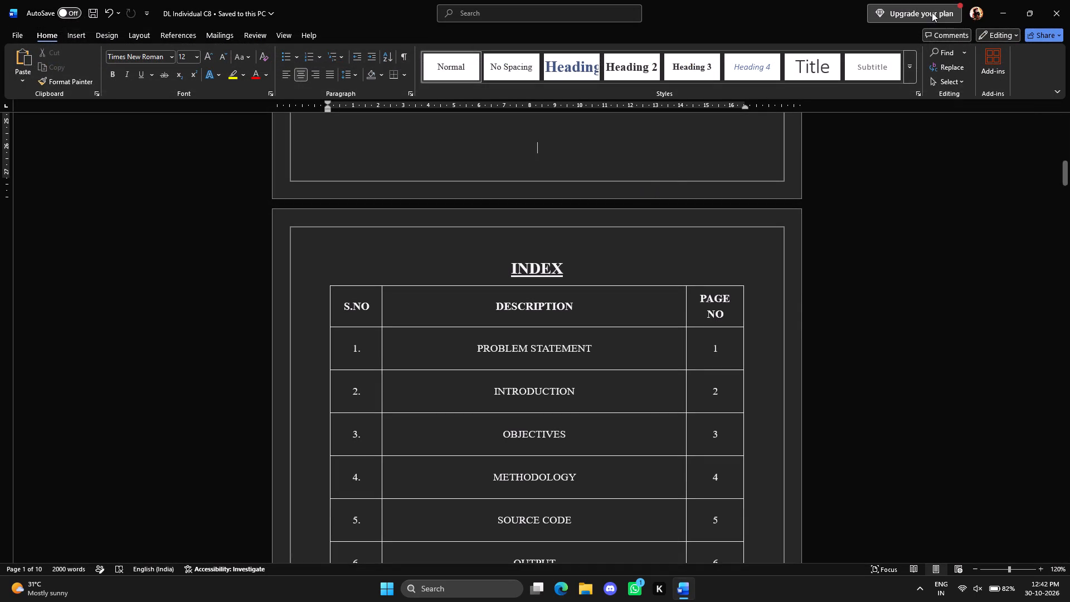
{"action": "left_click", "coordinate": [1069, 0]}
Open the CC Individual C8 PDF from the desktop in Word and enable editing.
{"action": "left_click", "coordinate": [7, 460]}
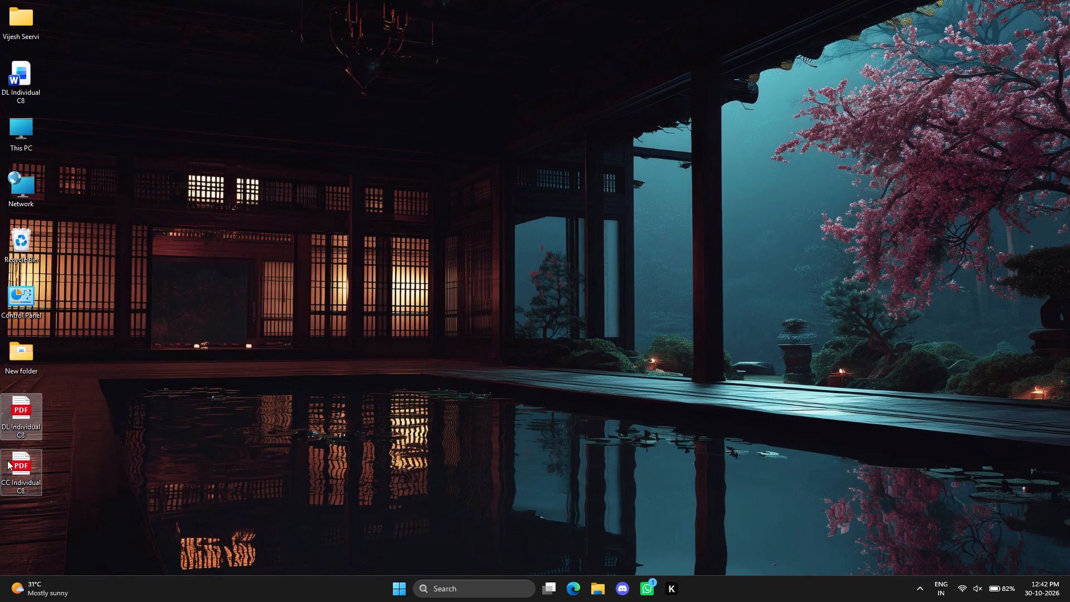
{"action": "right_click", "coordinate": [7, 460]}
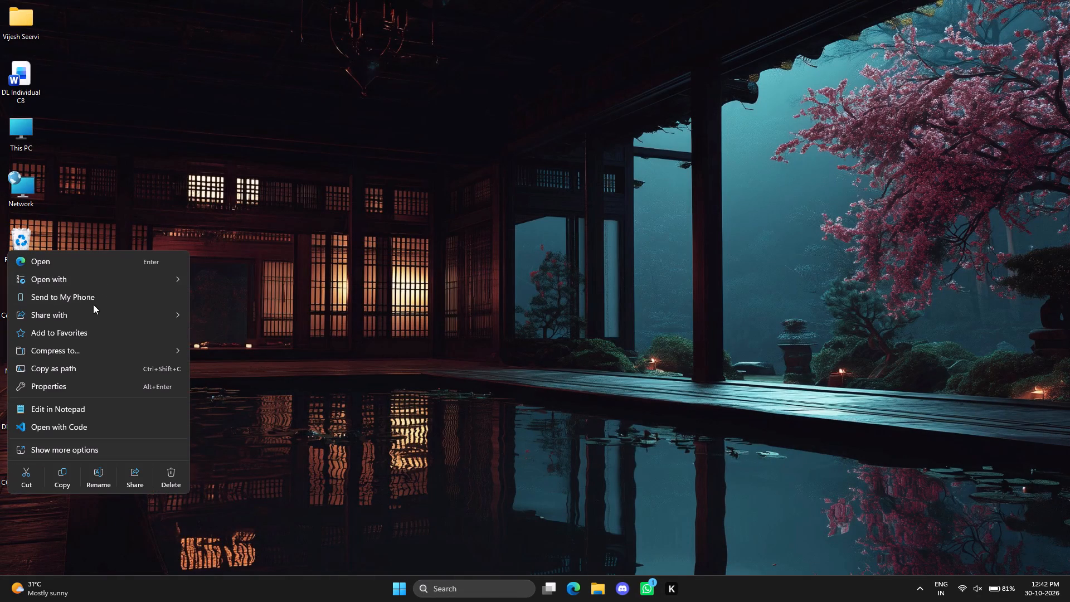
{"action": "left_click", "coordinate": [109, 278]}
{"action": "left_click", "coordinate": [235, 347]}
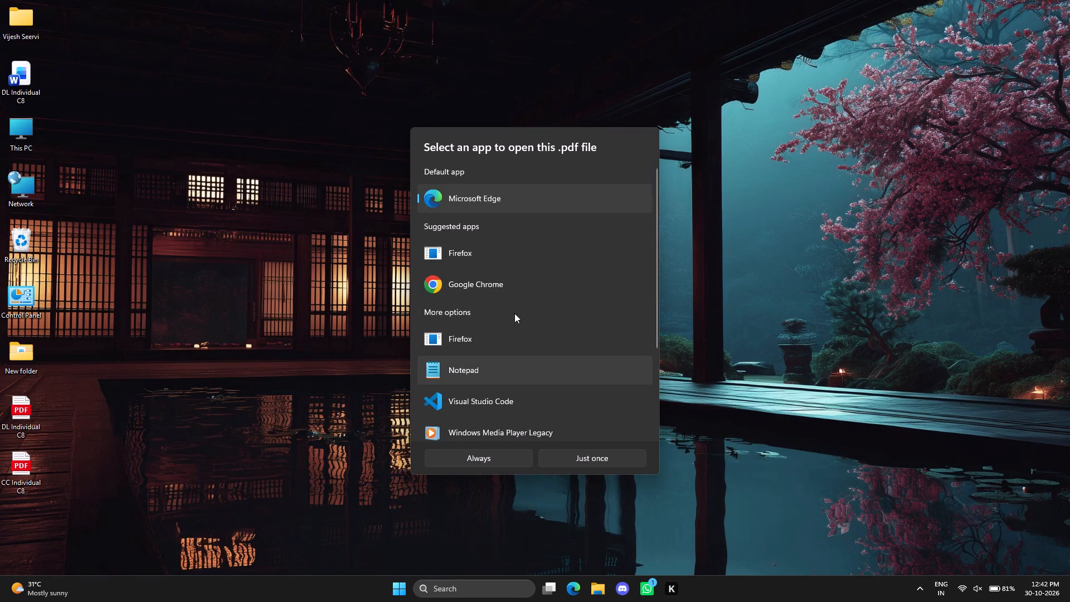
{"action": "scroll", "coordinate": [513, 351], "scroll_direction": "down", "scroll_amount": 1}
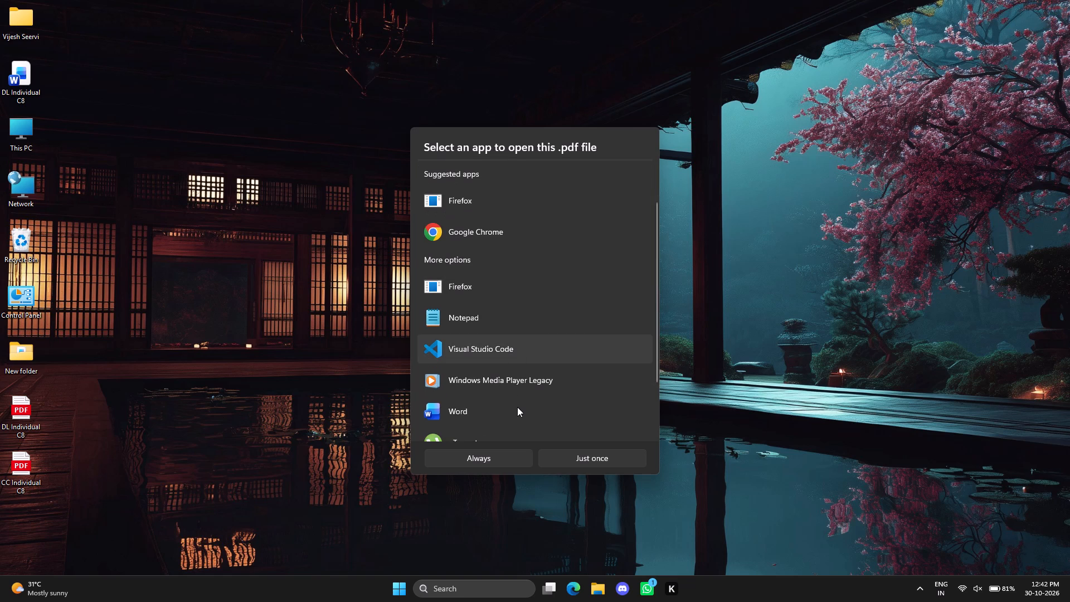
{"action": "double_click", "coordinate": [517, 411]}
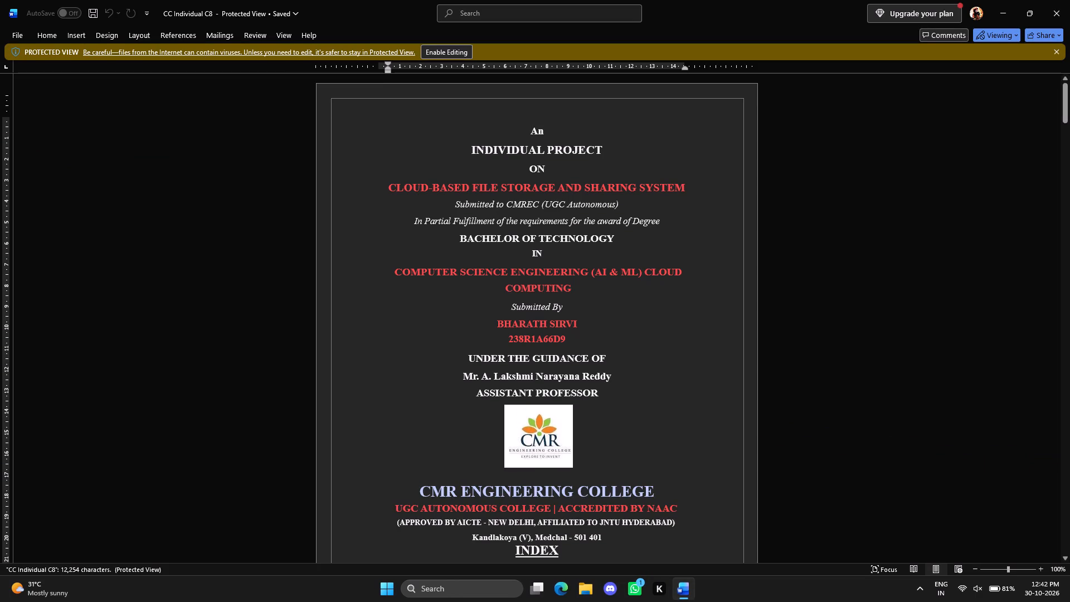
{"action": "left_click", "coordinate": [441, 57]}
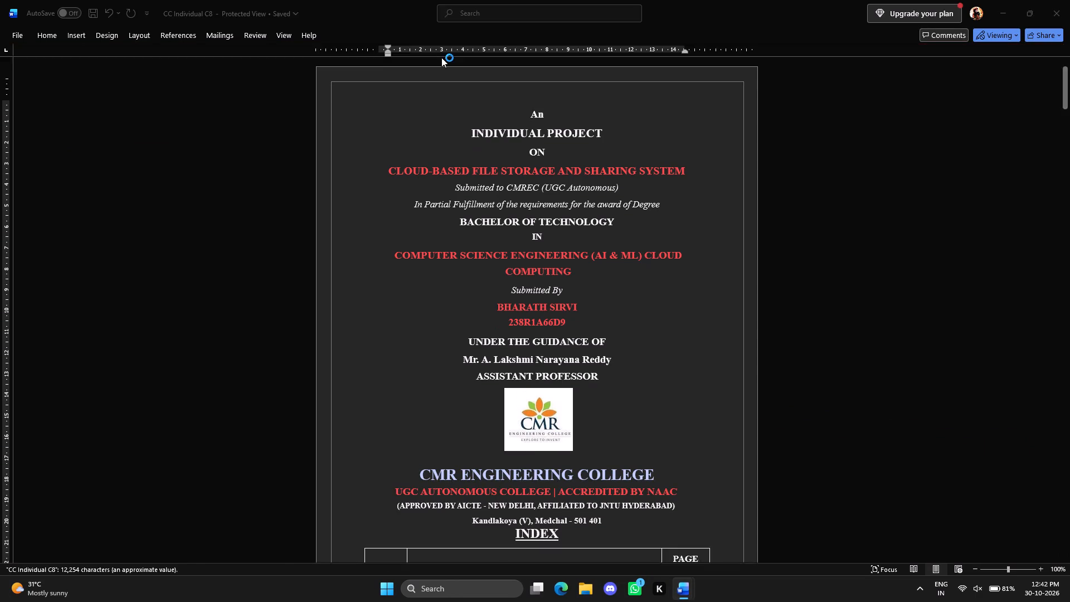
Save the opened CC Individual C8 report to this PC under its existing name.
{"action": "key", "text": "ctrl+s"}
{"action": "key", "text": "Return"}
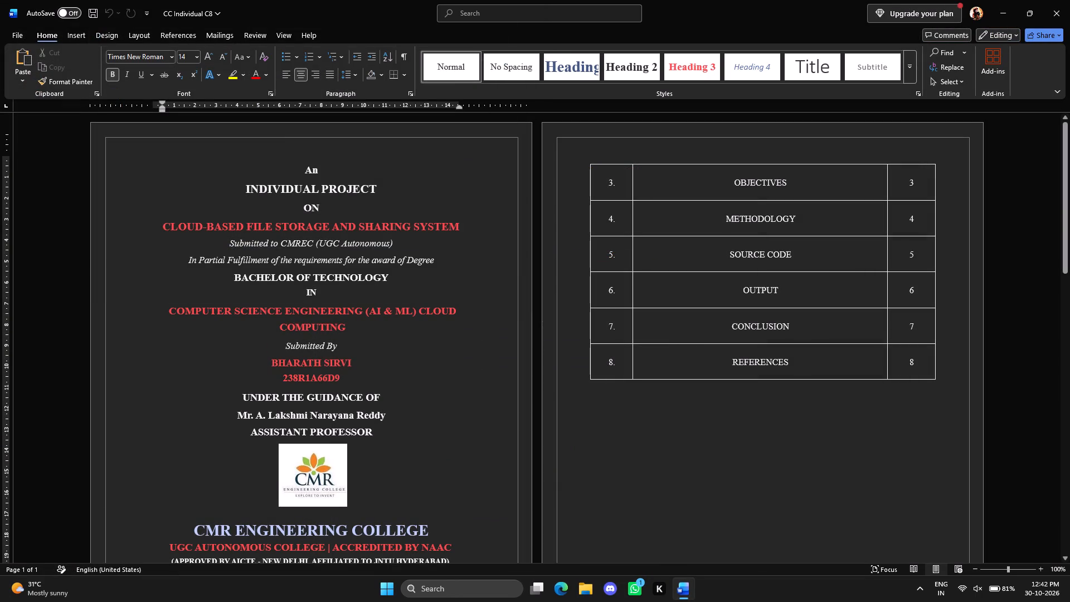
Replace the student's name under Submitted By on the cover page with the same new student's name as in the DL report.
{"action": "scroll", "coordinate": [384, 240], "scroll_direction": "up", "scroll_amount": 3, "text": "ctrl"}
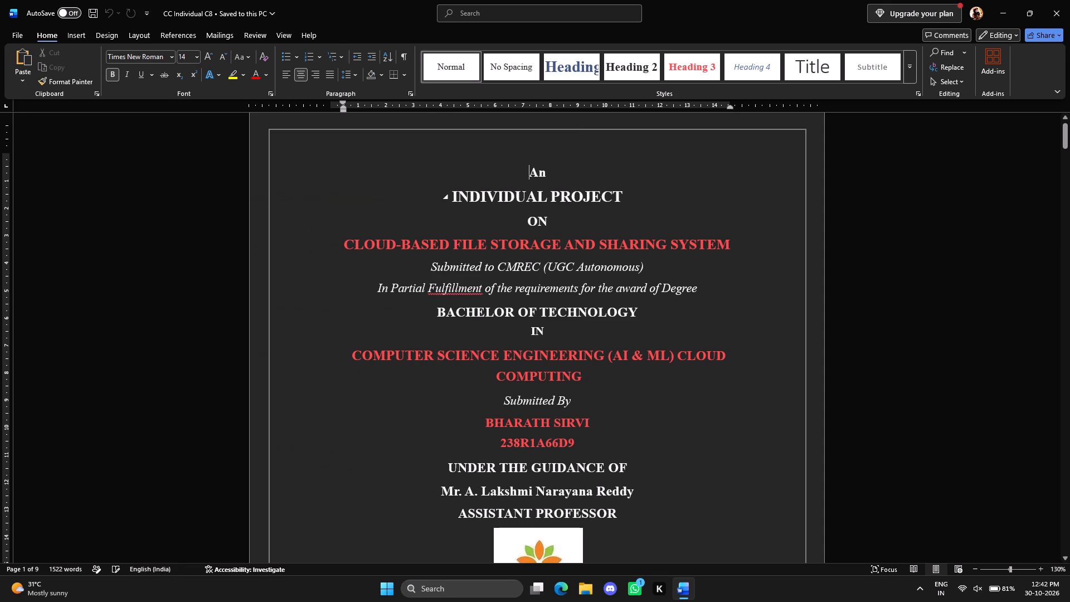
{"action": "scroll", "coordinate": [592, 360], "scroll_direction": "down", "scroll_amount": 1}
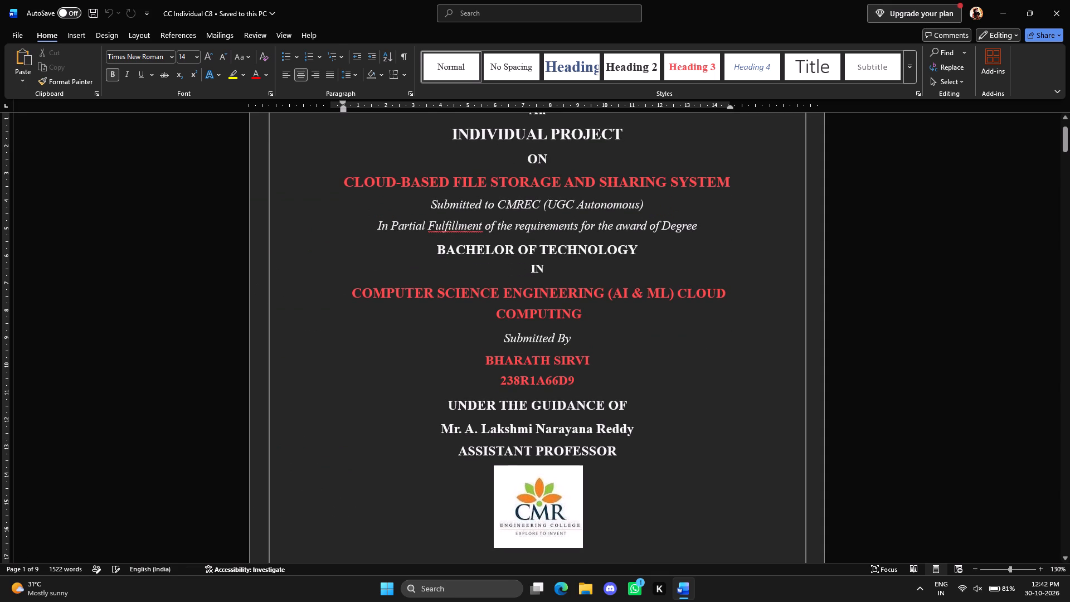
{"action": "left_click", "coordinate": [586, 362]}
{"action": "key", "text": "BackSpace"}
{"action": "key", "text": "BackSpace"}
{"action": "key", "text": "BackSpace"}
{"action": "key", "text": "BackSpace"}
{"action": "key", "text": "BackSpace"}
{"action": "key", "text": "BackSpace"}
{"action": "key", "text": "BackSpace"}
{"action": "key", "text": "BackSpace"}
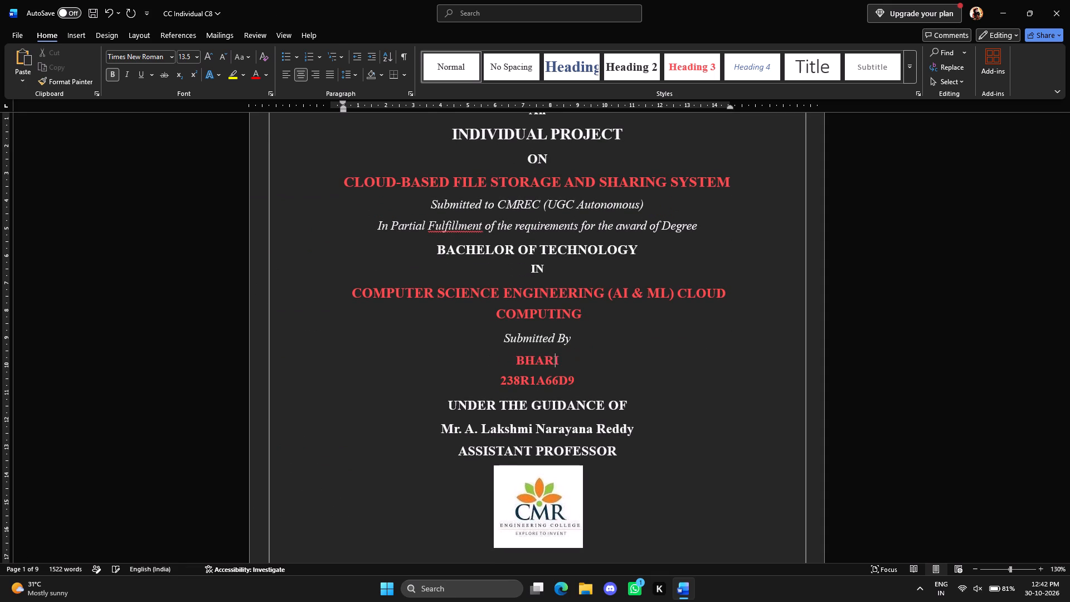
{"action": "key", "text": "BackSpace"}
{"action": "key", "text": "BackSpace"}
{"action": "key", "text": "BackSpace"}
{"action": "key", "text": "BackSpace"}
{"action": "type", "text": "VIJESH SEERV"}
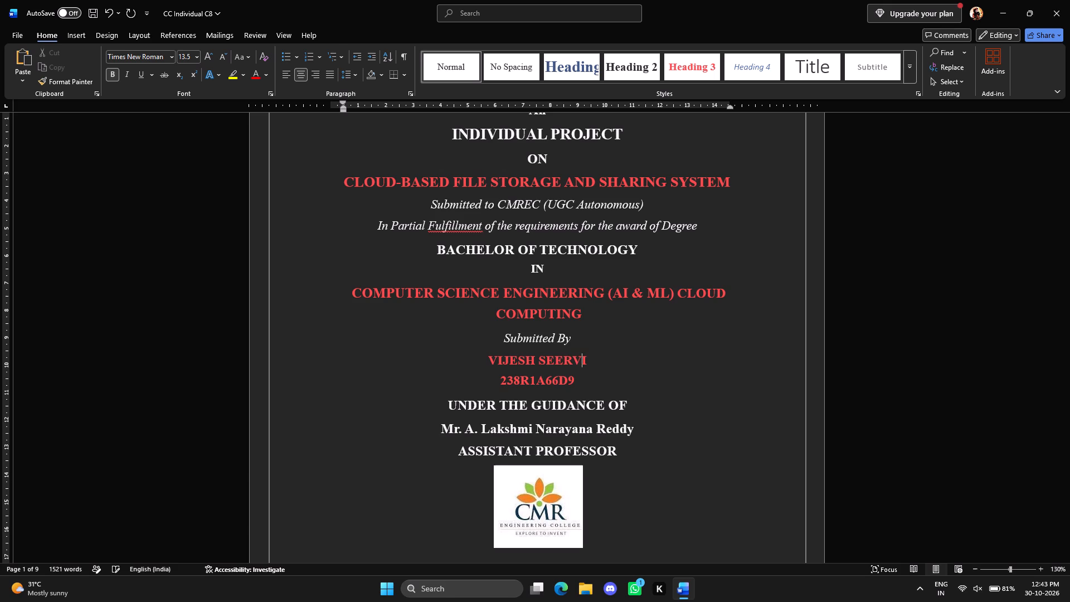
Change the last two characters of the roll number on the cover page to C8.
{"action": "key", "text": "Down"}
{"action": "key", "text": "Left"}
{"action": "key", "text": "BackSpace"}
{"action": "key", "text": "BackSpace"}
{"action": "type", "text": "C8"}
Replace the guide's name under UNDER THE GUIDANCE OF with the new guide's name, using the title Dr.
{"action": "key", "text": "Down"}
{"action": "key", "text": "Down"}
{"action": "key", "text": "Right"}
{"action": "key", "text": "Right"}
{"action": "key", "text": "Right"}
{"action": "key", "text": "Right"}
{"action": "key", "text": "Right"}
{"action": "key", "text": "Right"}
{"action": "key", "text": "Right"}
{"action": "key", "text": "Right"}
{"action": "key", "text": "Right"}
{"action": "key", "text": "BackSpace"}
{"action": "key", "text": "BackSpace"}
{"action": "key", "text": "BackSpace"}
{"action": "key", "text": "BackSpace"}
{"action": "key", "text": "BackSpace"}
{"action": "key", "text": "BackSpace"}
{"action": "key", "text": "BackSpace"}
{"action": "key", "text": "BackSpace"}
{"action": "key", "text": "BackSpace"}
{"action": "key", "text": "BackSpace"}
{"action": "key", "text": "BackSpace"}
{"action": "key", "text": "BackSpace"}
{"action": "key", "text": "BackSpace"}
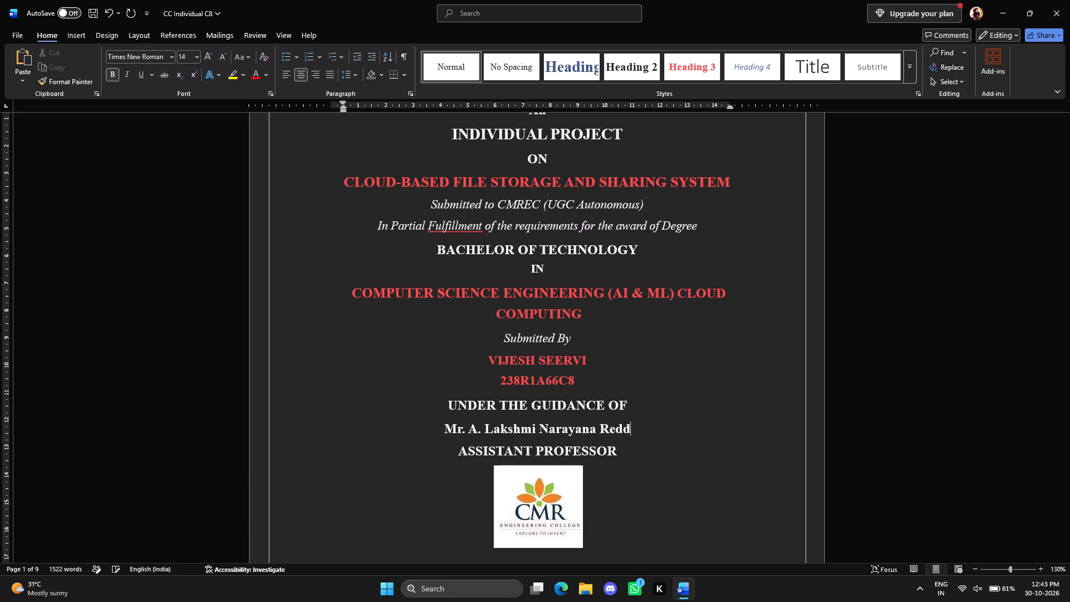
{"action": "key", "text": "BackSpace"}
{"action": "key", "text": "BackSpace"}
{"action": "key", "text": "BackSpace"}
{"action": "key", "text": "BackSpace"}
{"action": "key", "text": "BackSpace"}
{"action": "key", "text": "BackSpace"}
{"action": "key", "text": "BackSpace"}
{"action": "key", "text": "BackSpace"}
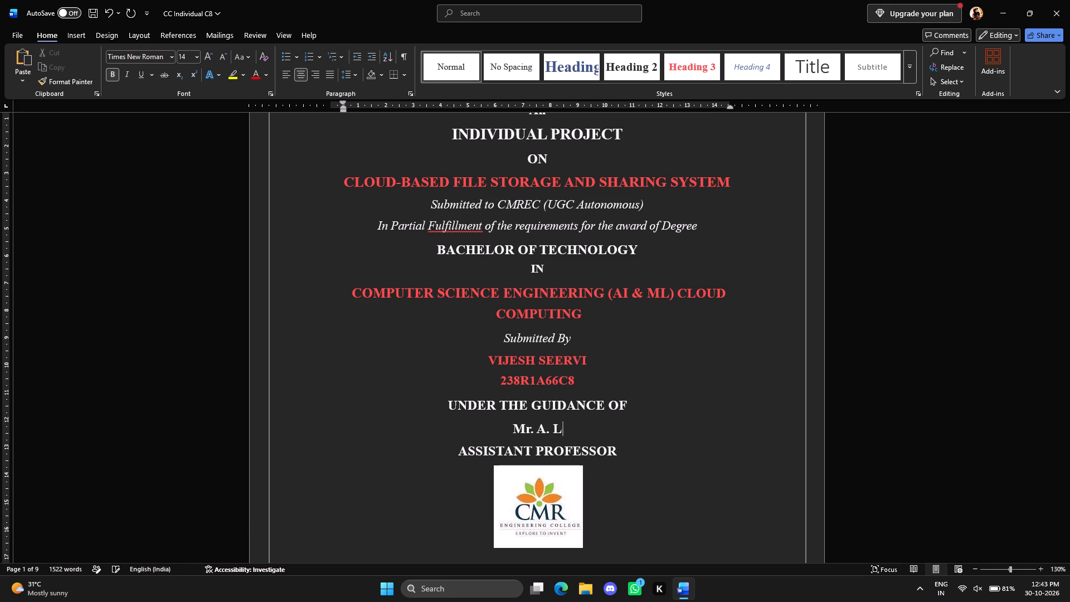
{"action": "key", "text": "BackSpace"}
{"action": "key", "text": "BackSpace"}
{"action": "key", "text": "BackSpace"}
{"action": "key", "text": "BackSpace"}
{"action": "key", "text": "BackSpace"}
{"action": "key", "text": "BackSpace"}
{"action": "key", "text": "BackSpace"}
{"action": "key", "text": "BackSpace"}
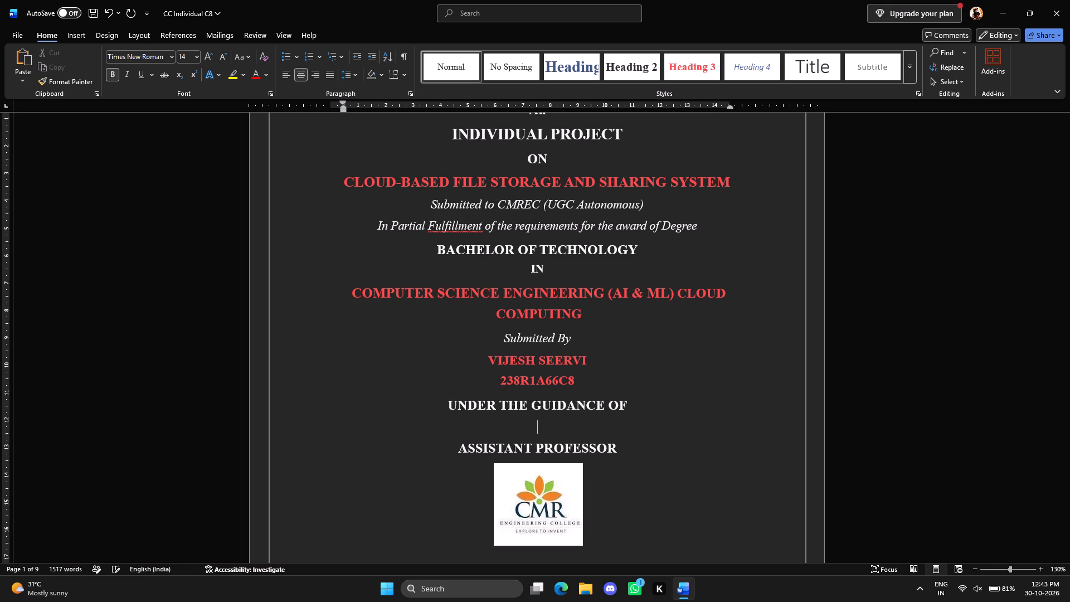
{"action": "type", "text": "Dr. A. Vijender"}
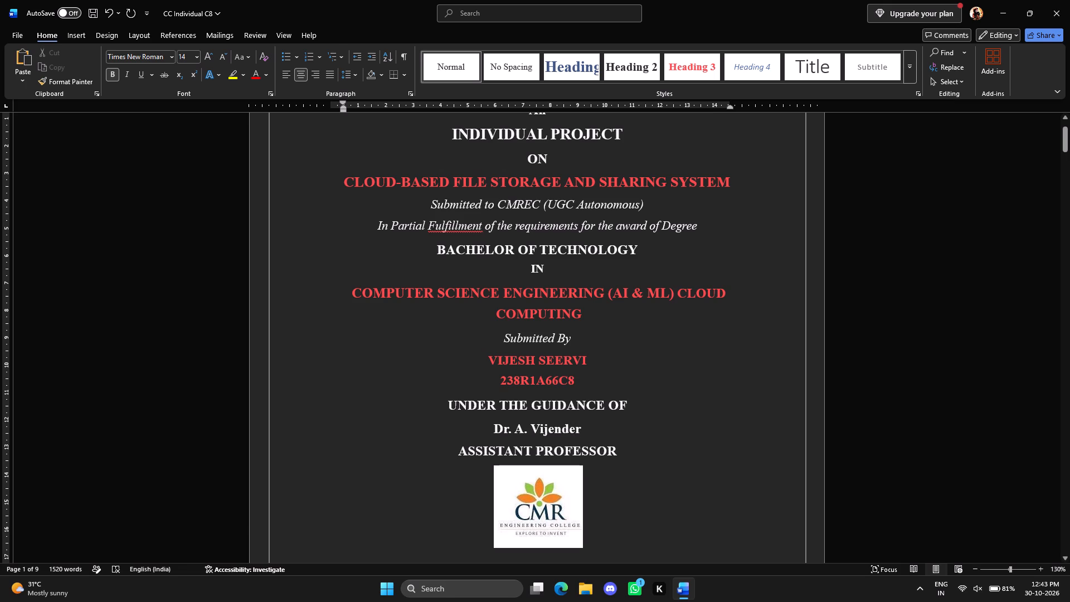
Change the guide's designation on the cover page to ASSOCIATE PROFESSOR.
{"action": "left_click", "coordinate": [527, 452]}
{"action": "key", "text": "BackSpace"}
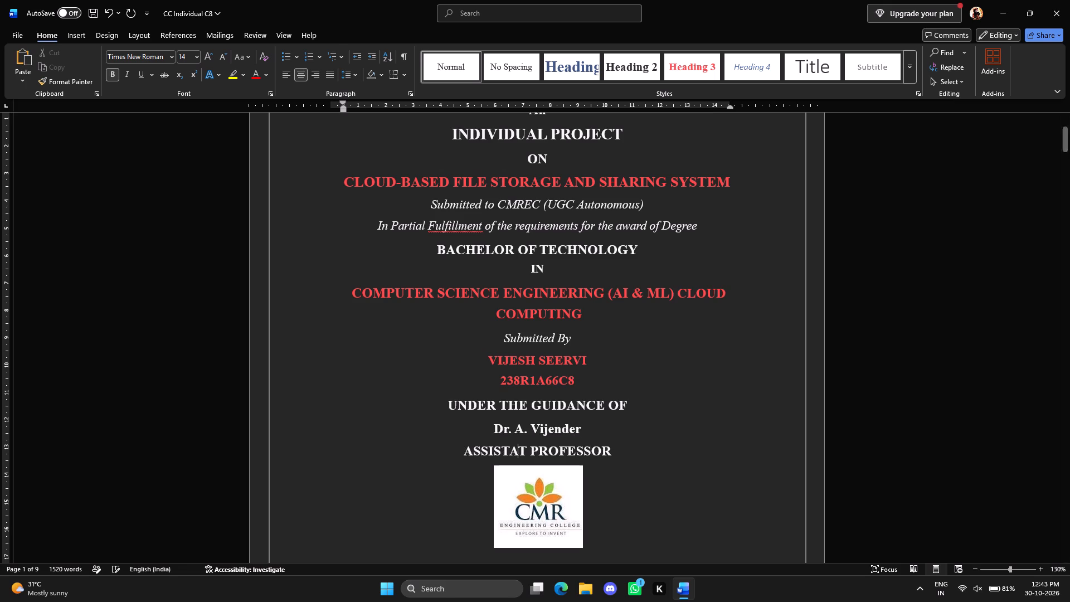
{"action": "key", "text": "BackSpace"}
{"action": "key", "text": "BackSpace"}
{"action": "key", "text": "BackSpace"}
{"action": "key", "text": "BackSpace"}
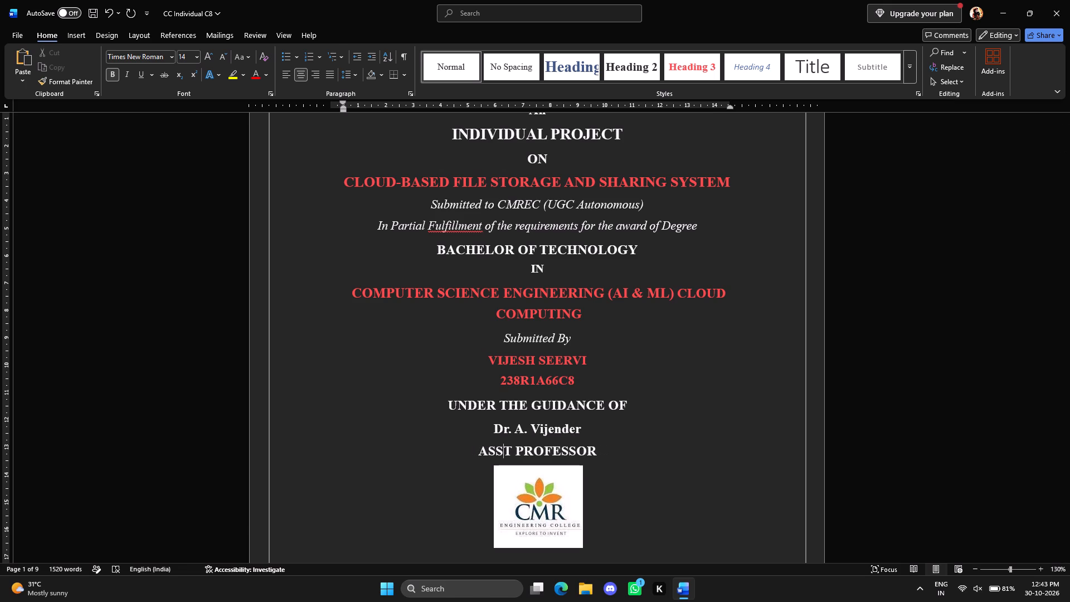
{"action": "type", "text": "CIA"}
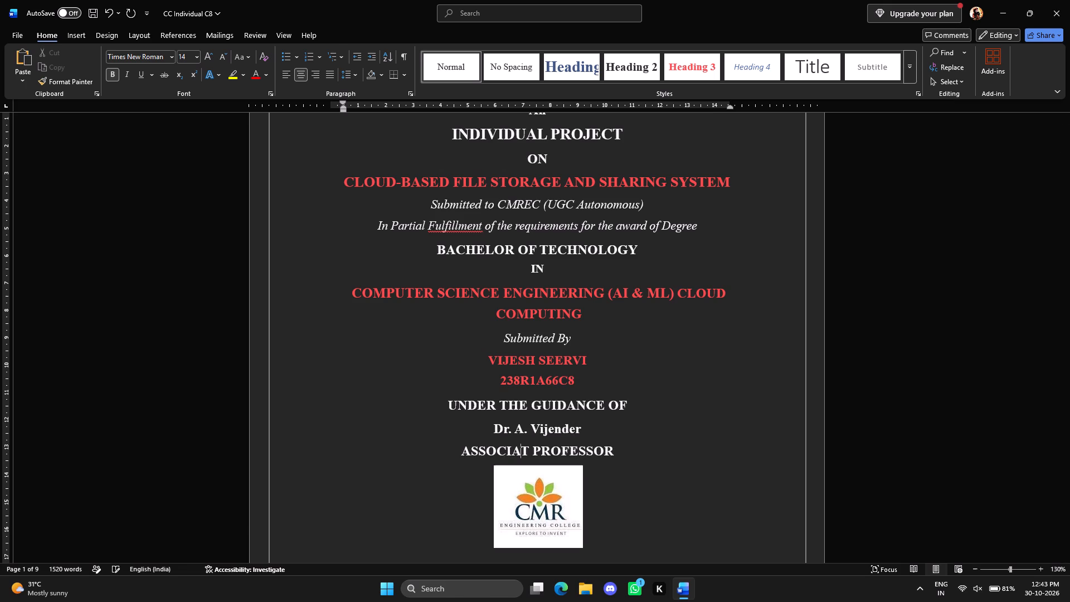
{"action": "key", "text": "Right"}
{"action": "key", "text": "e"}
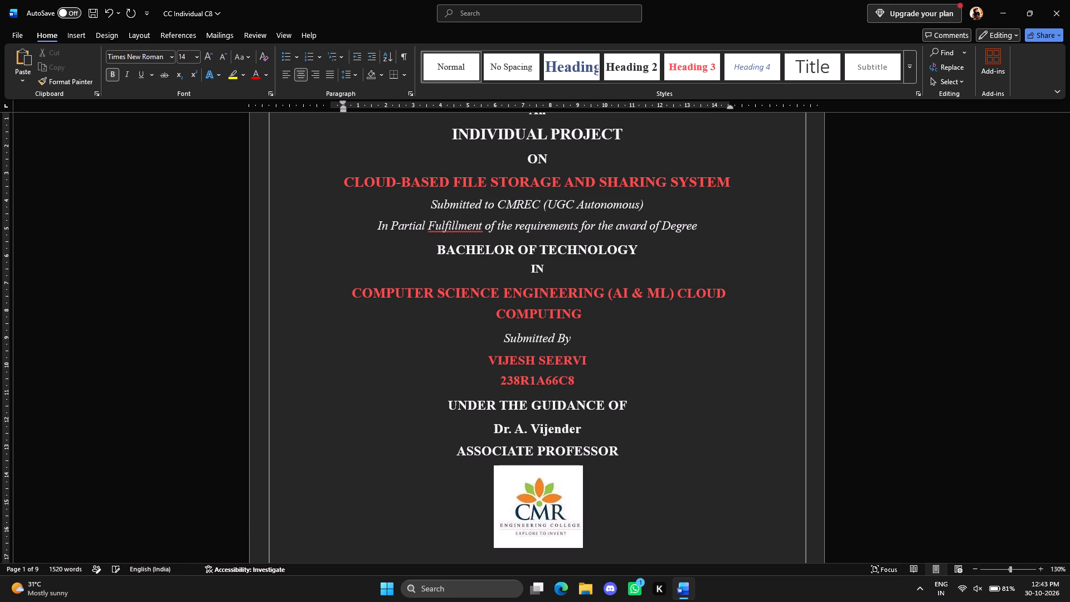
Insert 12 blank lines after the Kandlakoya address line on the cover page so the INDEX heading starts on the following page.
{"action": "scroll", "coordinate": [527, 452], "scroll_direction": "down", "scroll_amount": 2}
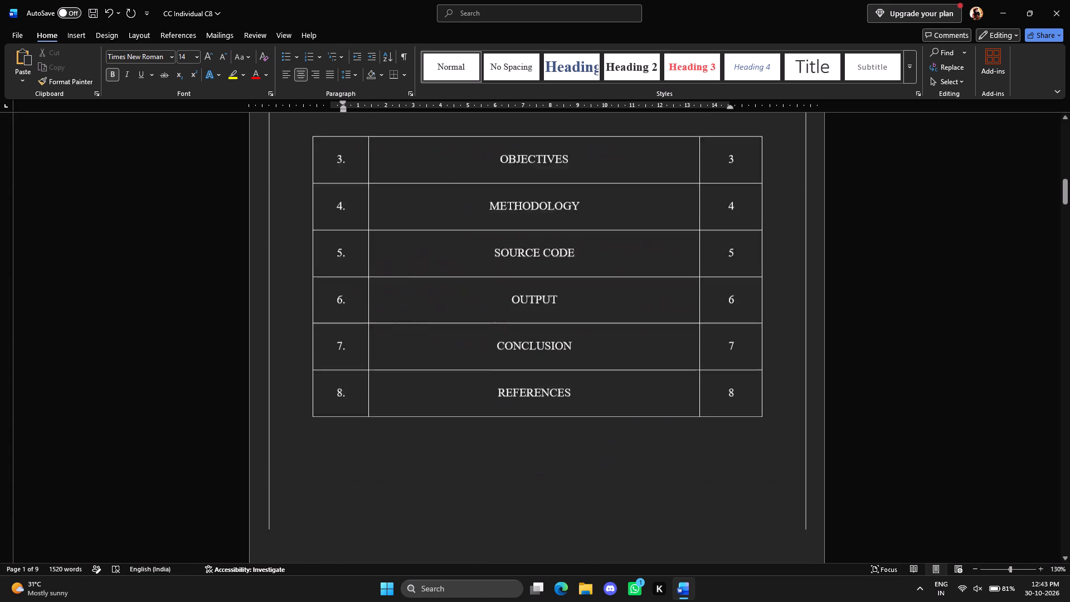
{"action": "scroll", "coordinate": [599, 541], "scroll_direction": "up", "scroll_amount": 2}
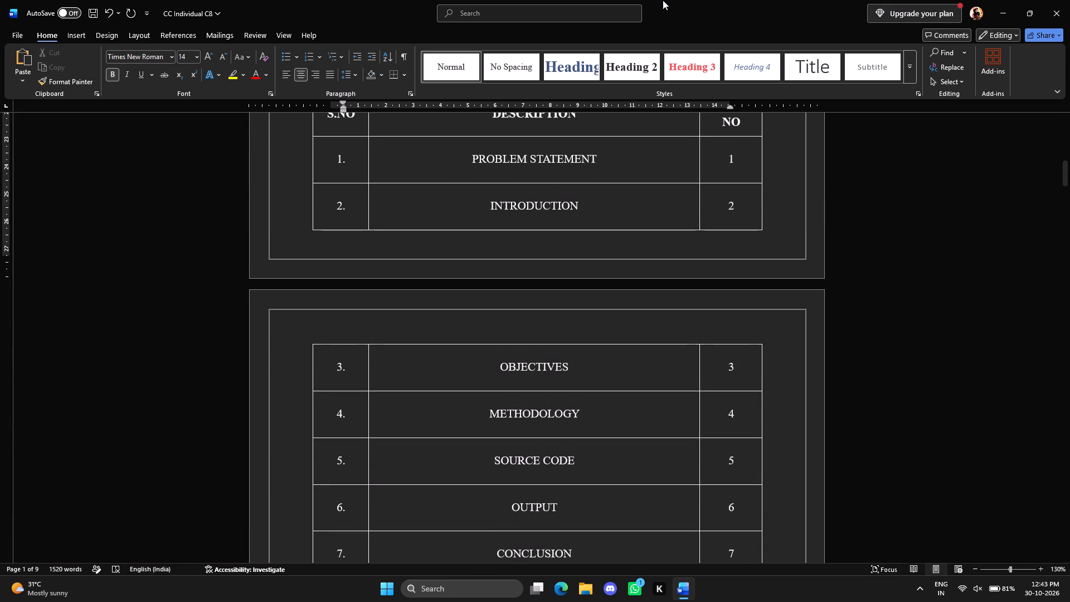
{"action": "scroll", "coordinate": [663, 0], "scroll_direction": "up", "scroll_amount": 2}
{"action": "scroll", "coordinate": [643, 140], "scroll_direction": "up", "scroll_amount": 1}
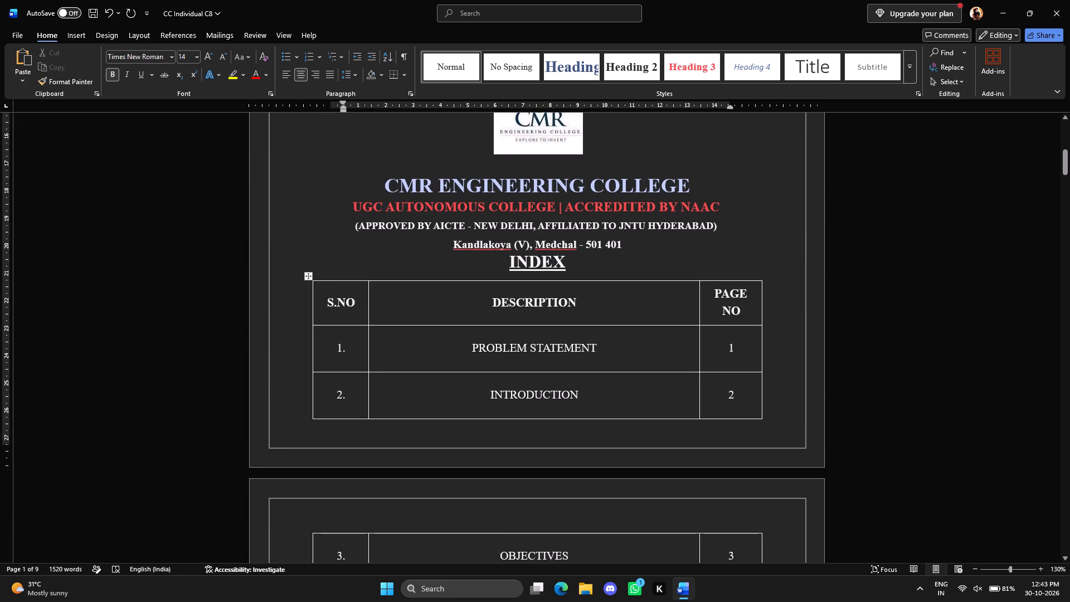
{"action": "left_click", "coordinate": [654, 237]}
{"action": "key", "text": "Down"}
{"action": "key", "text": "Return"}
{"action": "key", "text": "Return"}
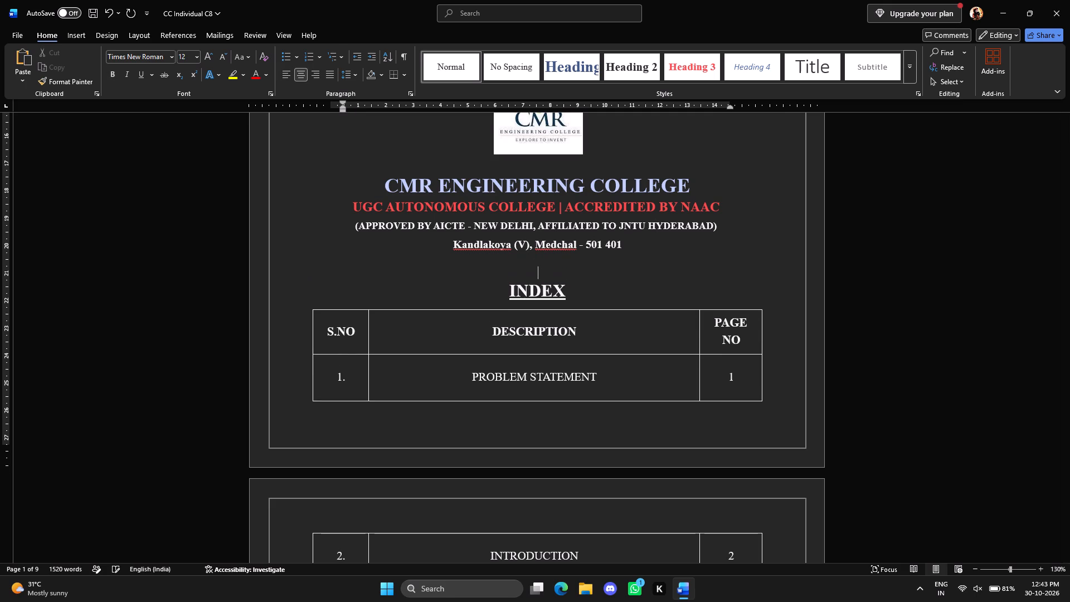
{"action": "key", "text": "Return"}
{"action": "key", "text": "Return"}
{"action": "key", "text": "Return"}
{"action": "key", "text": "Return"}
{"action": "key", "text": "Return"}
{"action": "key", "text": "Return"}
{"action": "key", "text": "Return"}
{"action": "key", "text": "Return"}
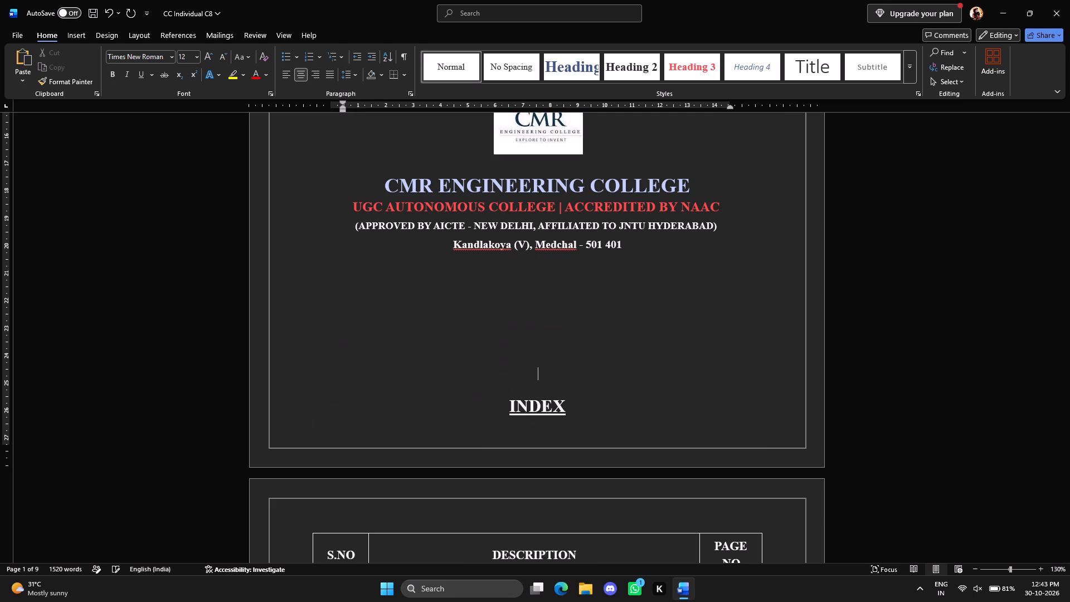
{"action": "key", "text": "Return"}
{"action": "key", "text": "Return"}
{"action": "scroll", "coordinate": [654, 237], "scroll_direction": "down", "scroll_amount": 3}
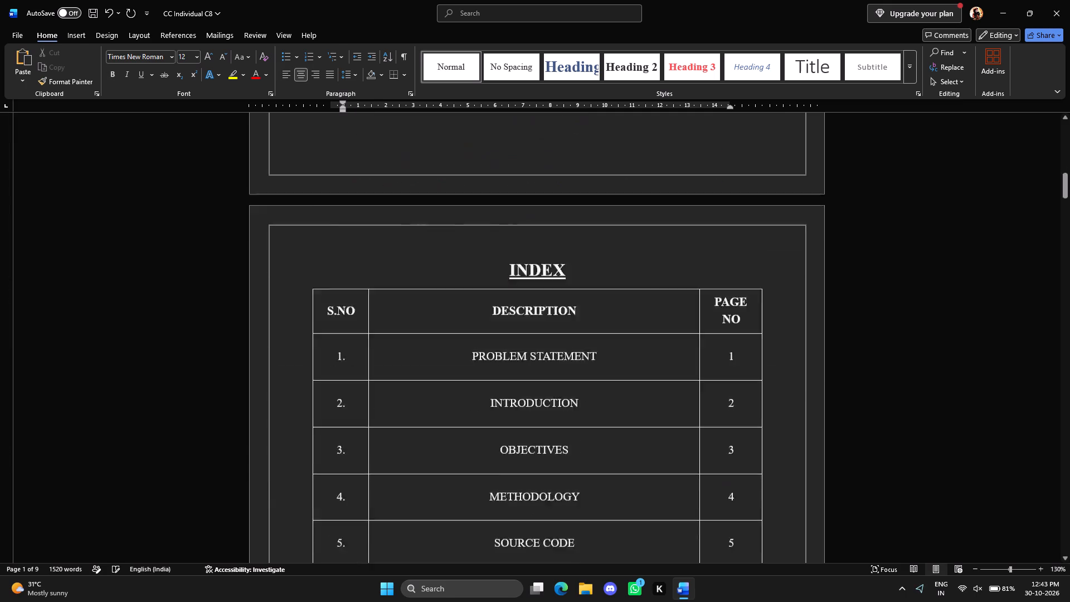
{"action": "scroll", "coordinate": [654, 237], "scroll_direction": "down", "scroll_amount": 4}
{"action": "scroll", "coordinate": [654, 237], "scroll_direction": "up", "scroll_amount": 2}
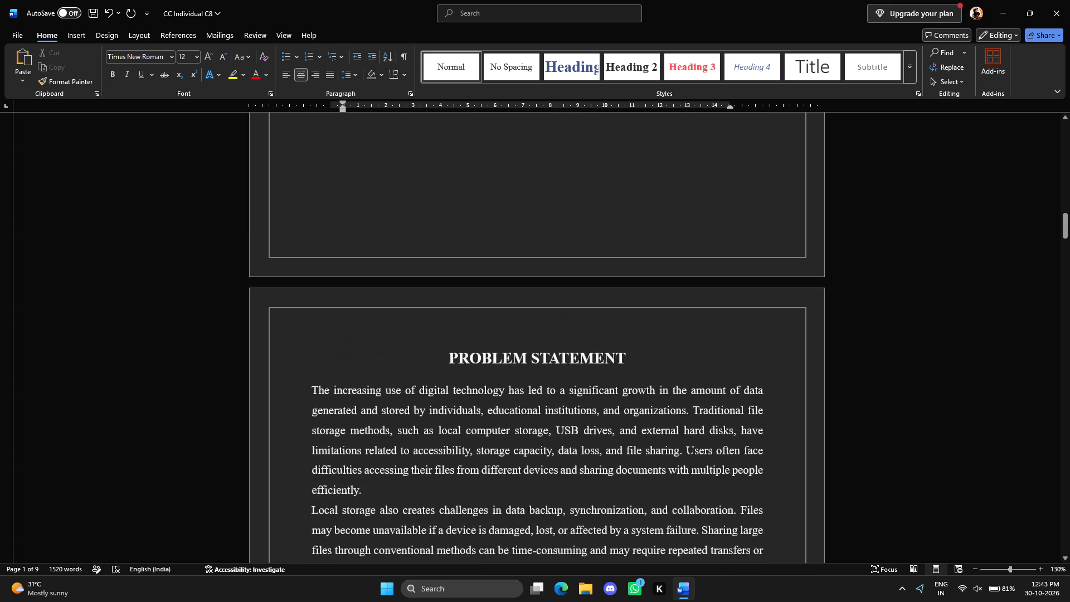
Insert 12 blank lines after the problem statement's closing paragraph so the INTRODUCTION heading starts on a new page.
{"action": "left_click", "coordinate": [458, 144]}
{"action": "key", "text": "Return"}
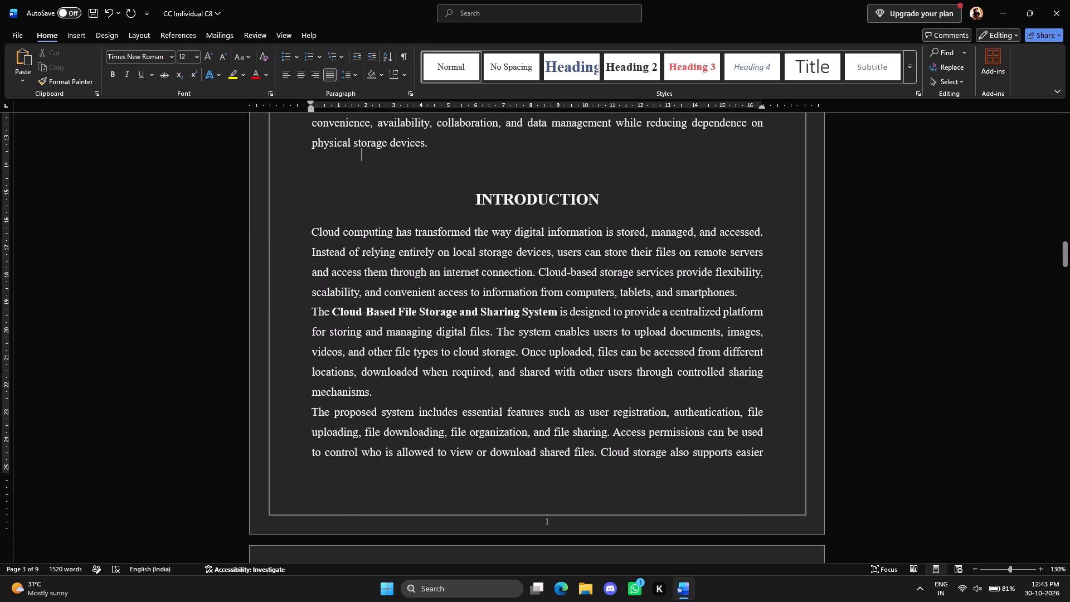
{"action": "key", "text": "Return"}
{"action": "key", "text": "Return"}
{"action": "key", "text": "Return"}
{"action": "key", "text": "Return"}
{"action": "key", "text": "Return"}
{"action": "key", "text": "Return"}
{"action": "key", "text": "Return"}
{"action": "key", "text": "Return"}
{"action": "key", "text": "Return"}
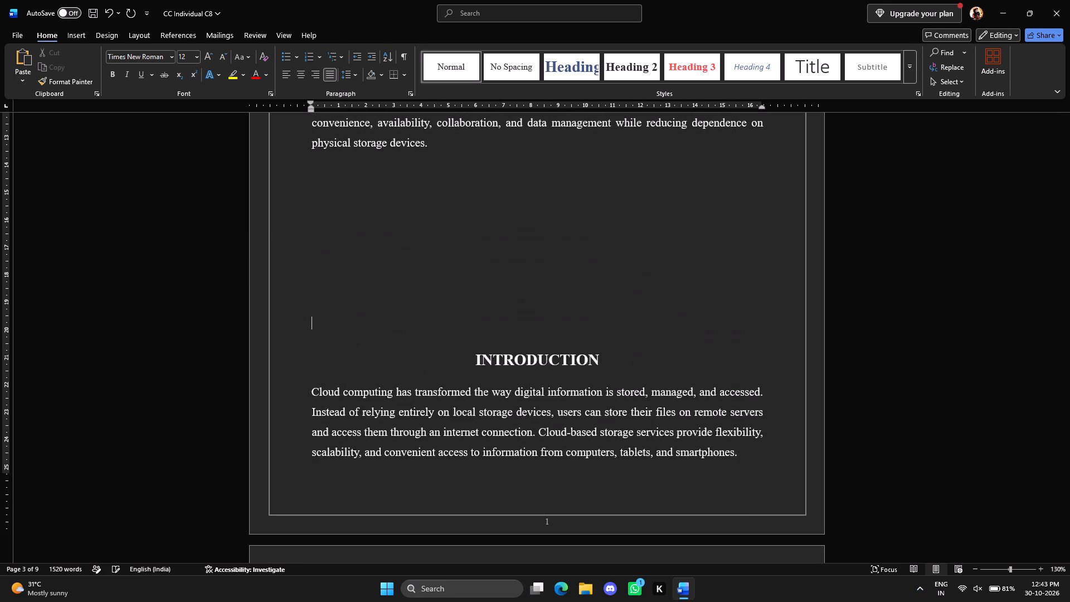
{"action": "key", "text": "Return"}
{"action": "key", "text": "Return"}
Insert 8 blank lines after the introduction's last paragraph so the OBJECTIVES heading starts on the following page.
{"action": "scroll", "coordinate": [458, 144], "scroll_direction": "down", "scroll_amount": 5}
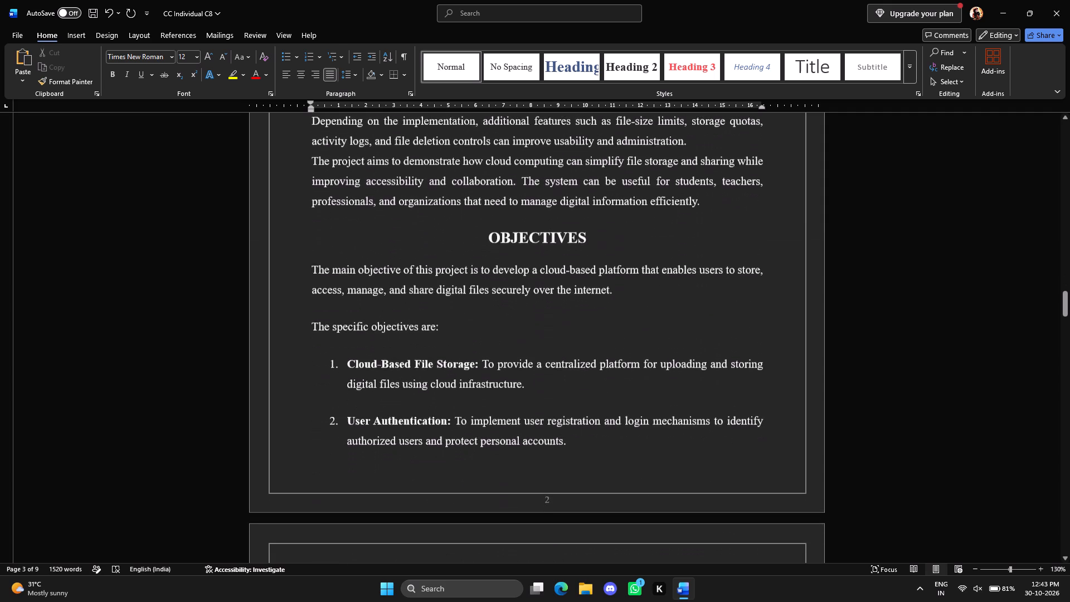
{"action": "scroll", "coordinate": [458, 144], "scroll_direction": "down", "scroll_amount": 1}
{"action": "left_click", "coordinate": [703, 189]}
{"action": "key", "text": "Return"}
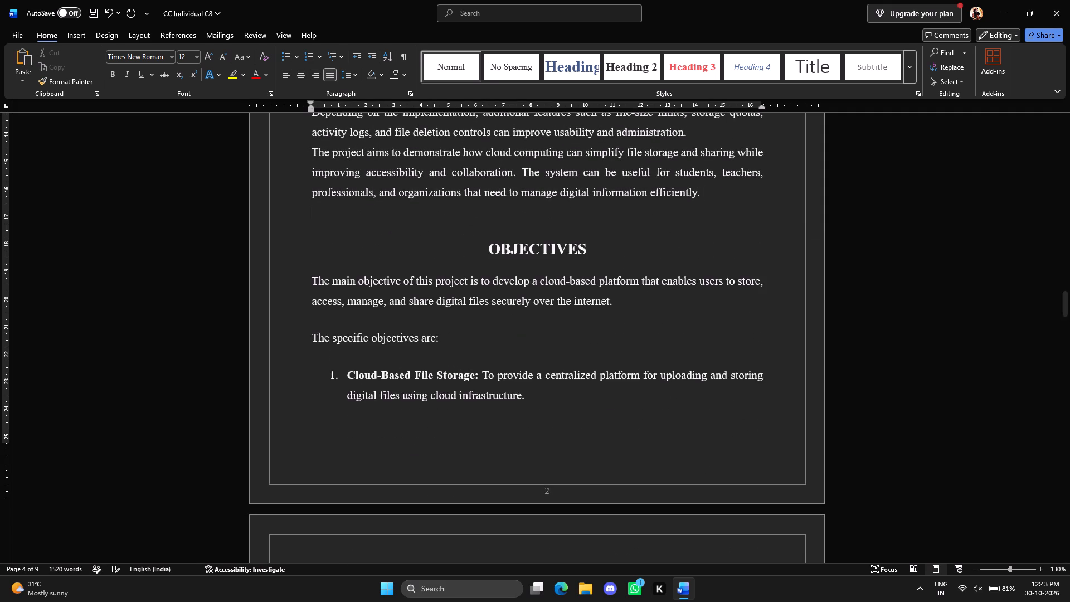
{"action": "key", "text": "Return"}
{"action": "key", "text": "Return"}
{"action": "key", "text": "Return"}
{"action": "key", "text": "Return"}
{"action": "key", "text": "Return"}
{"action": "key", "text": "Return"}
{"action": "key", "text": "Return"}
{"action": "key", "text": "Return"}
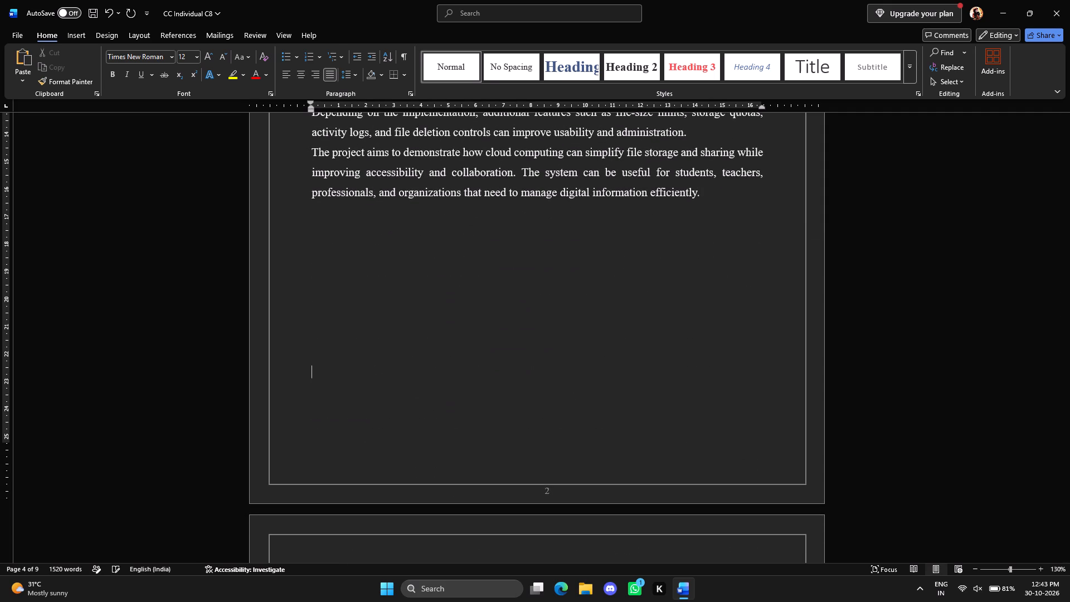
{"action": "key", "text": "BackSpace"}
Examine the page layout and heading positions in the remaining sections through to the references.
{"action": "scroll", "coordinate": [703, 189], "scroll_direction": "down", "scroll_amount": 6}
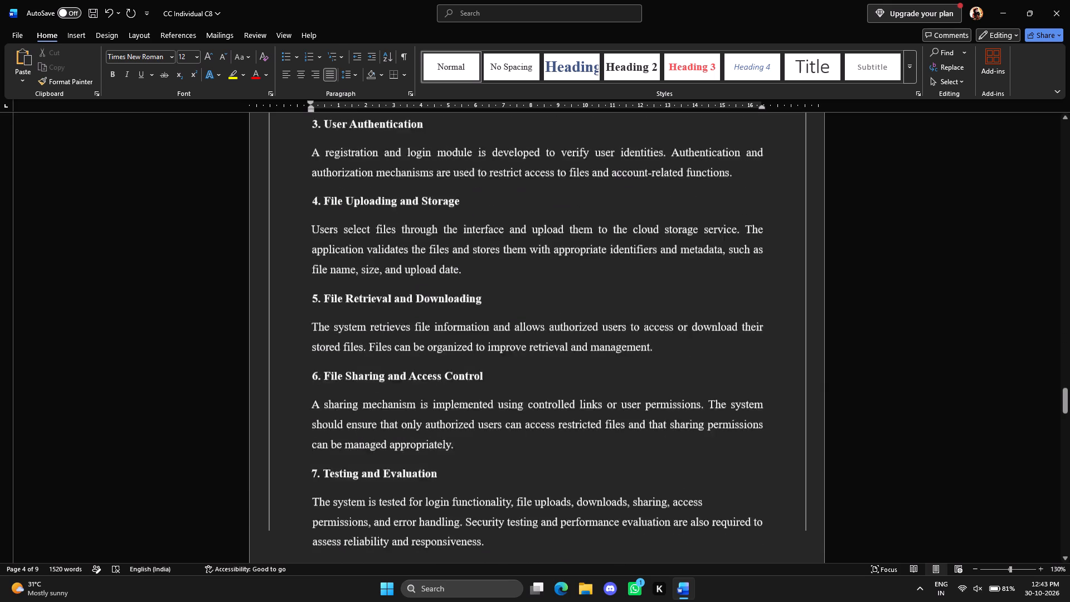
{"action": "scroll", "coordinate": [703, 189], "scroll_direction": "down", "scroll_amount": 2}
{"action": "scroll", "coordinate": [703, 189], "scroll_direction": "up", "scroll_amount": 3}
{"action": "scroll", "coordinate": [703, 189], "scroll_direction": "down", "scroll_amount": 3}
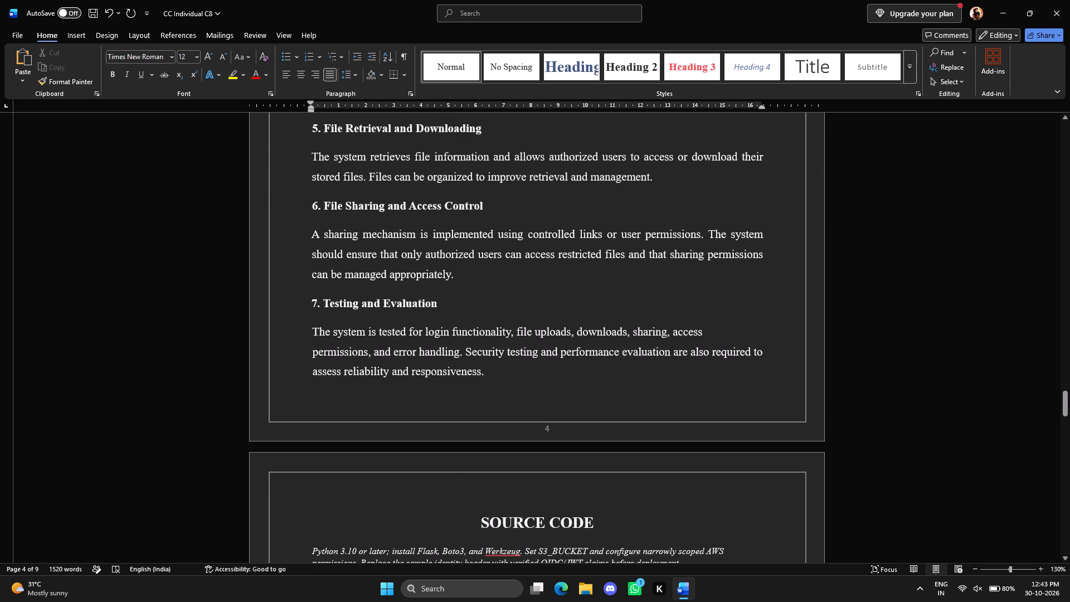
{"action": "scroll", "coordinate": [703, 189], "scroll_direction": "down", "scroll_amount": 10}
{"action": "scroll", "coordinate": [703, 189], "scroll_direction": "up", "scroll_amount": 1}
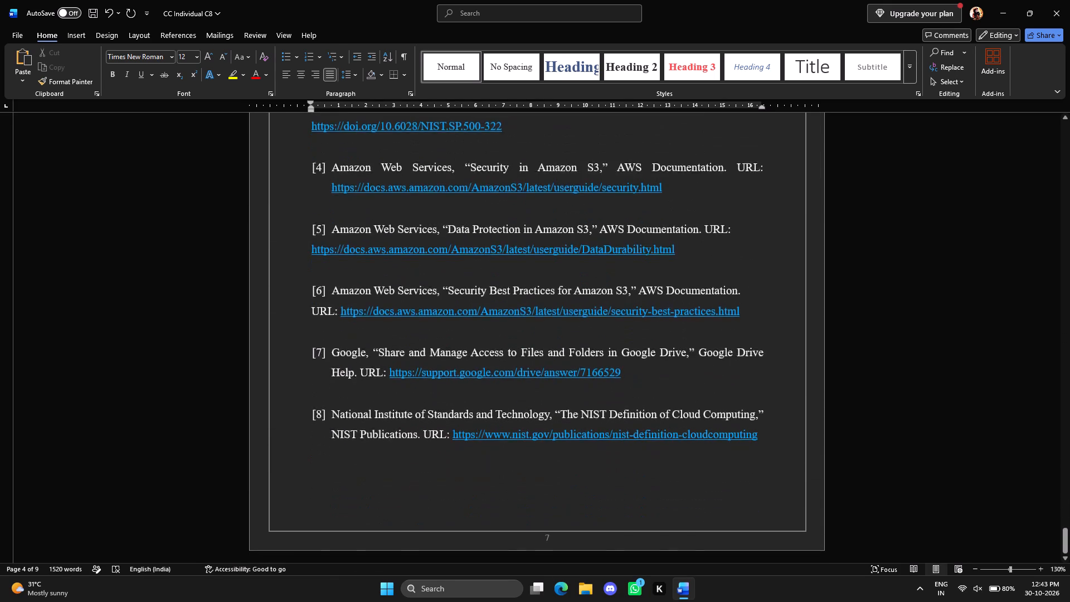
{"action": "scroll", "coordinate": [703, 189], "scroll_direction": "up", "scroll_amount": 4}
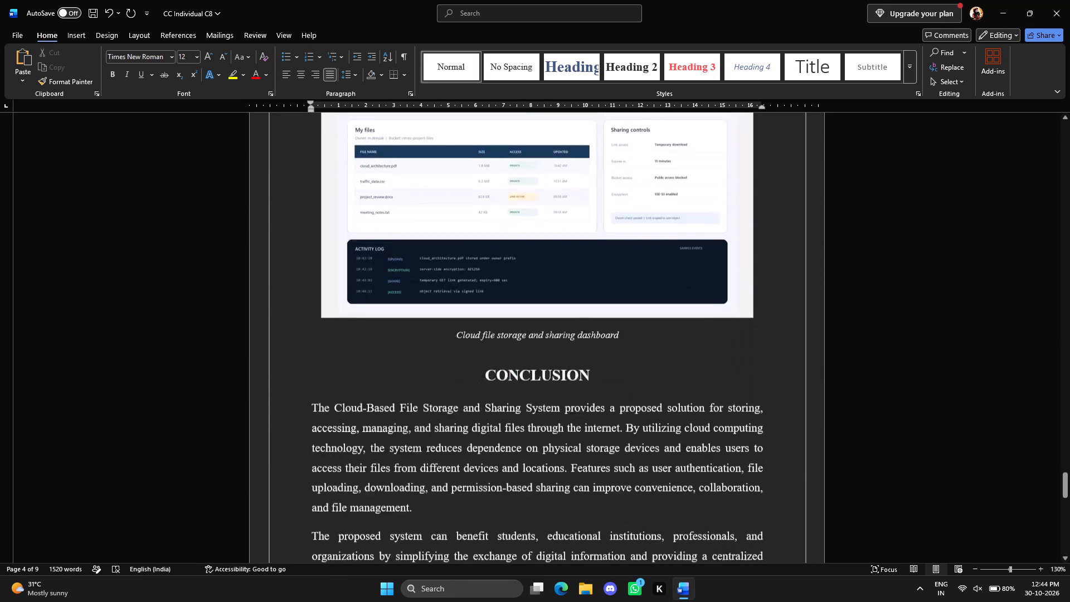
Insert 20 blank lines below the cloud file storage dashboard caption so the CONCLUSION heading starts on the following page.
{"action": "left_click", "coordinate": [480, 274]}
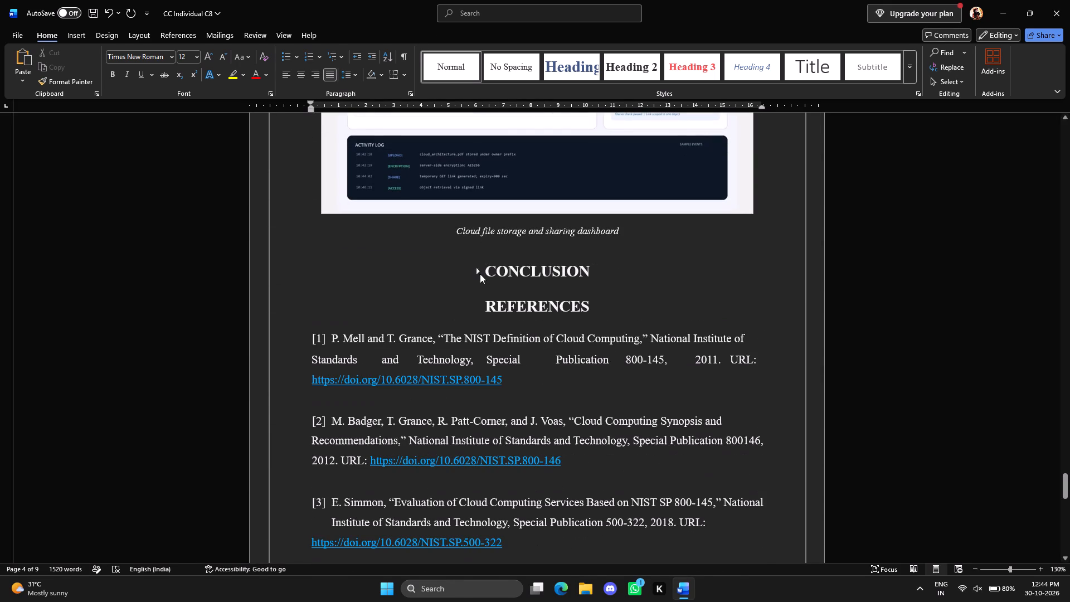
{"action": "left_click", "coordinate": [480, 274]}
{"action": "left_click", "coordinate": [518, 244]}
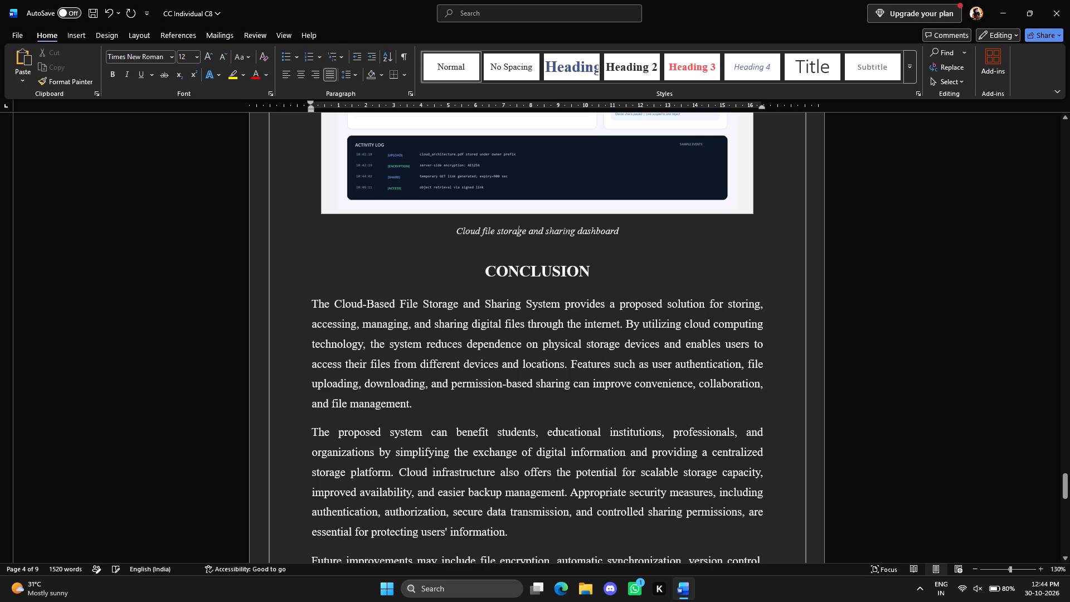
{"action": "key", "text": "Down"}
{"action": "key", "text": "Return"}
{"action": "key", "text": "Return"}
{"action": "key", "text": "Return"}
{"action": "key", "text": "Return"}
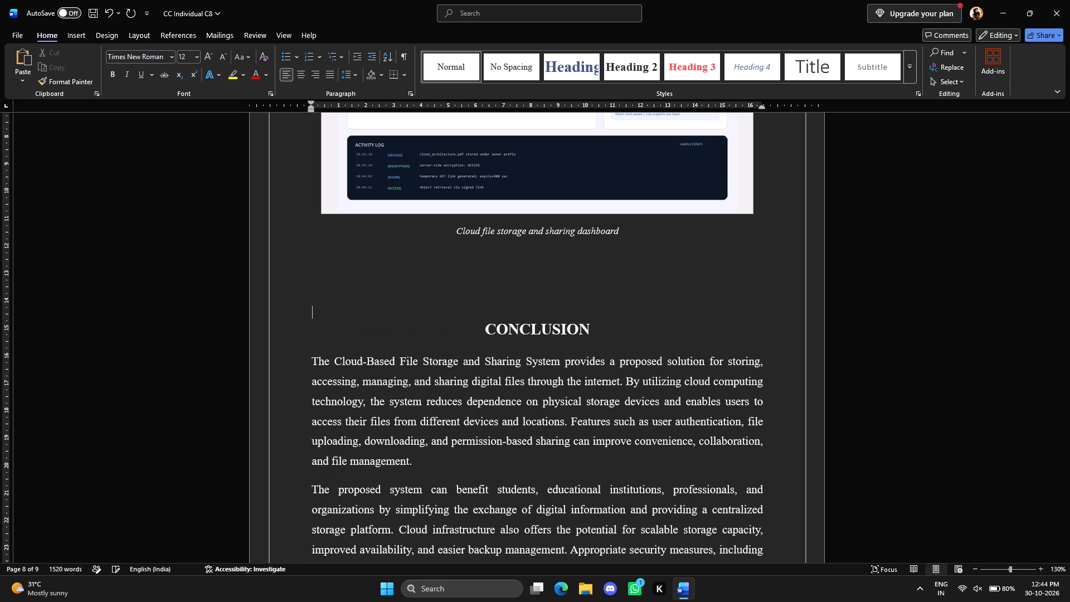
{"action": "key", "text": "Return"}
{"action": "key", "text": "Return"}
{"action": "key", "text": "Return"}
{"action": "key", "text": "Return"}
{"action": "key", "text": "Return"}
{"action": "key", "text": "Return"}
{"action": "key", "text": "Return"}
{"action": "key", "text": "Return"}
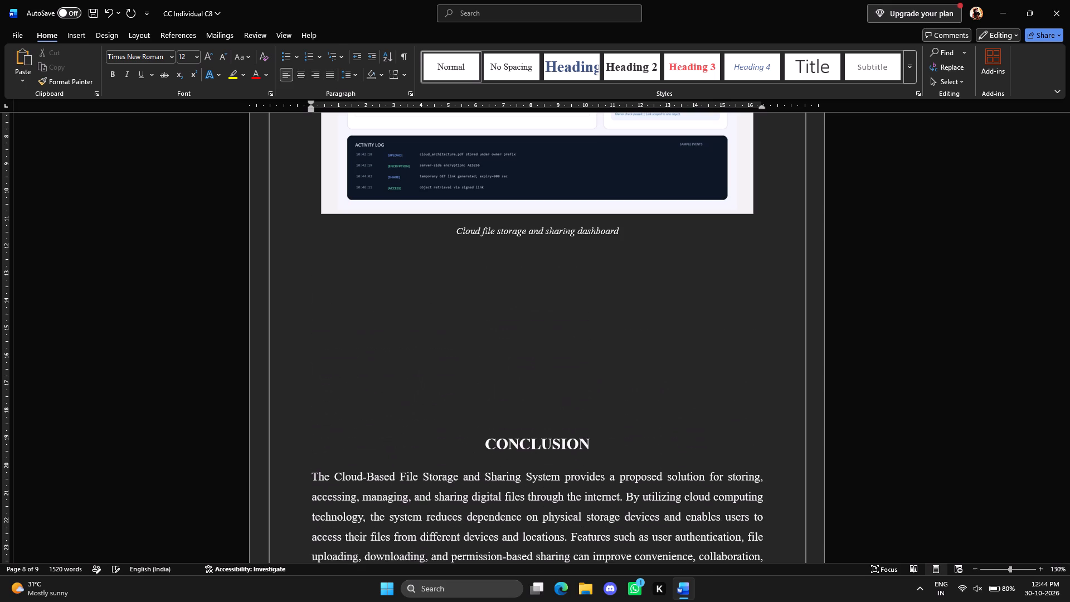
{"action": "key", "text": "Return"}
{"action": "key", "text": "Return"}
{"action": "key", "text": "Return"}
{"action": "key", "text": "Return"}
{"action": "key", "text": "Return"}
{"action": "scroll", "coordinate": [518, 244], "scroll_direction": "down", "scroll_amount": 1}
{"action": "key", "text": "Return"}
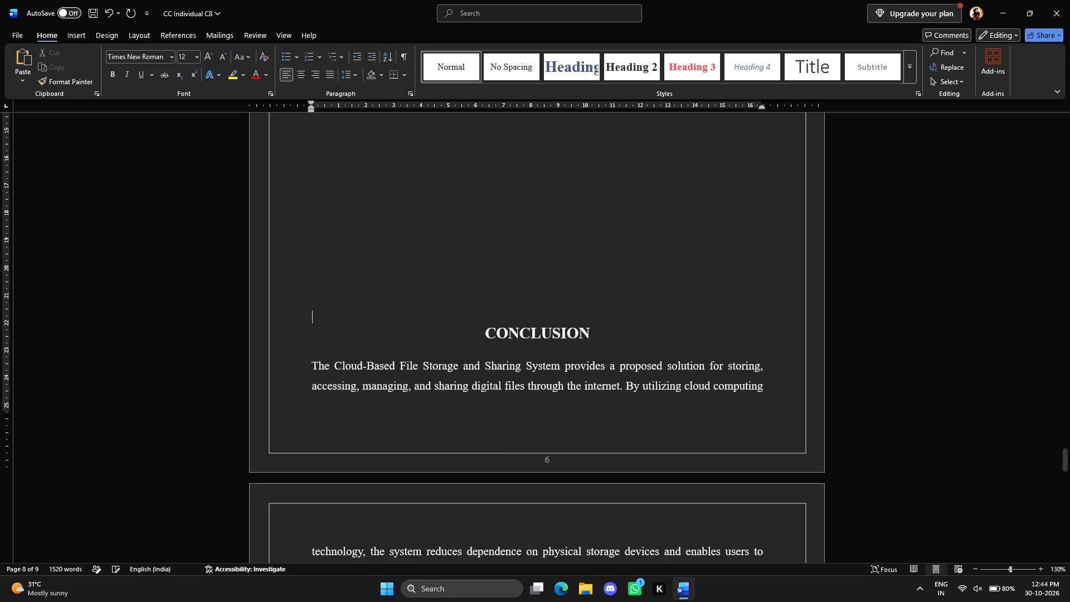
{"action": "key", "text": "Return"}
{"action": "key", "text": "Return"}
Add 7 blank lines between the conclusion text and the REFERENCES heading so the references start on their own page.
{"action": "scroll", "coordinate": [518, 244], "scroll_direction": "down", "scroll_amount": 3}
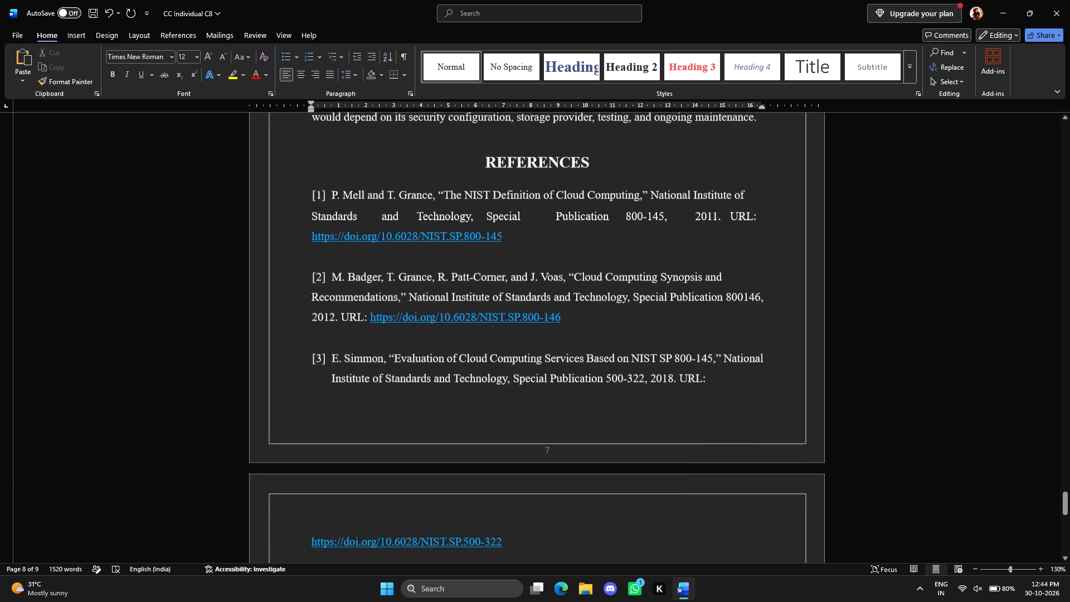
{"action": "scroll", "coordinate": [518, 244], "scroll_direction": "down", "scroll_amount": 1}
{"action": "left_click", "coordinate": [478, 152]}
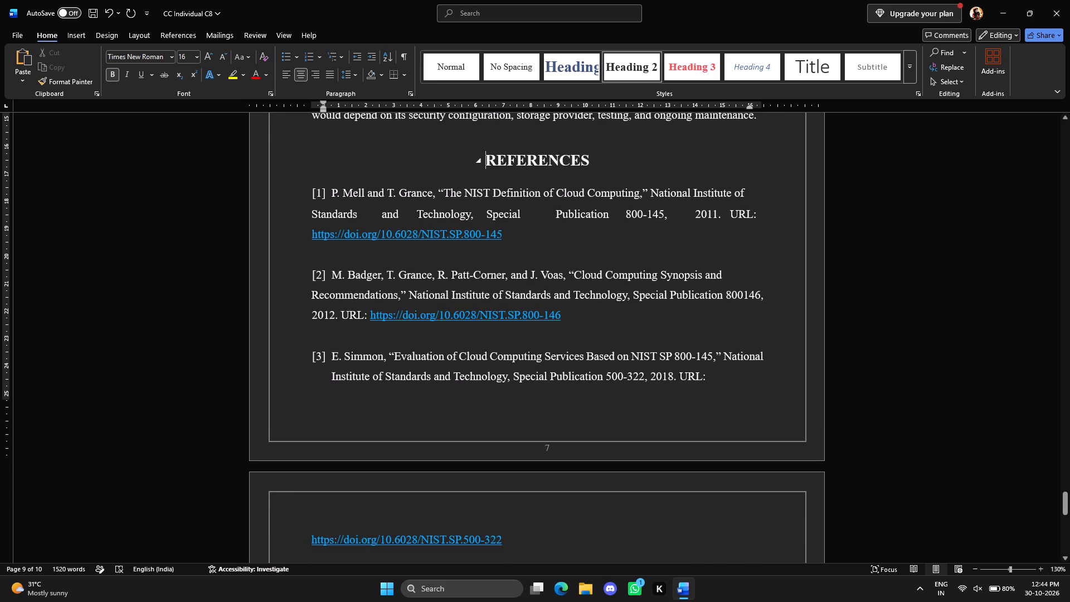
{"action": "key", "text": "Return"}
{"action": "key", "text": "Return"}
{"action": "key", "text": "Return"}
{"action": "key", "text": "Return"}
{"action": "key", "text": "Return"}
{"action": "key", "text": "Return"}
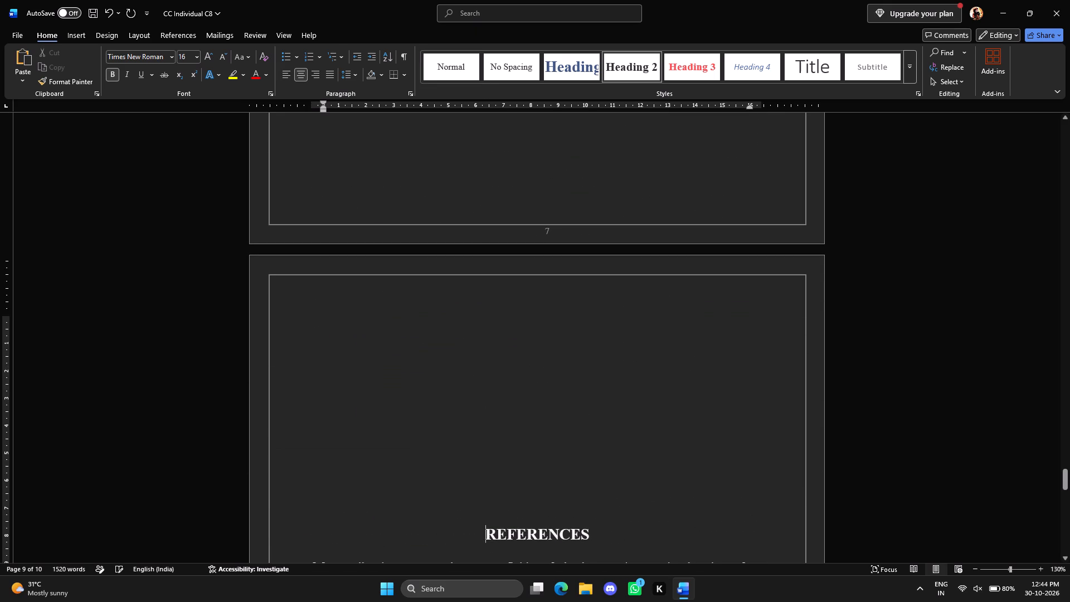
{"action": "key", "text": "BackSpace"}
{"action": "scroll", "coordinate": [478, 152], "scroll_direction": "up", "scroll_amount": 1}
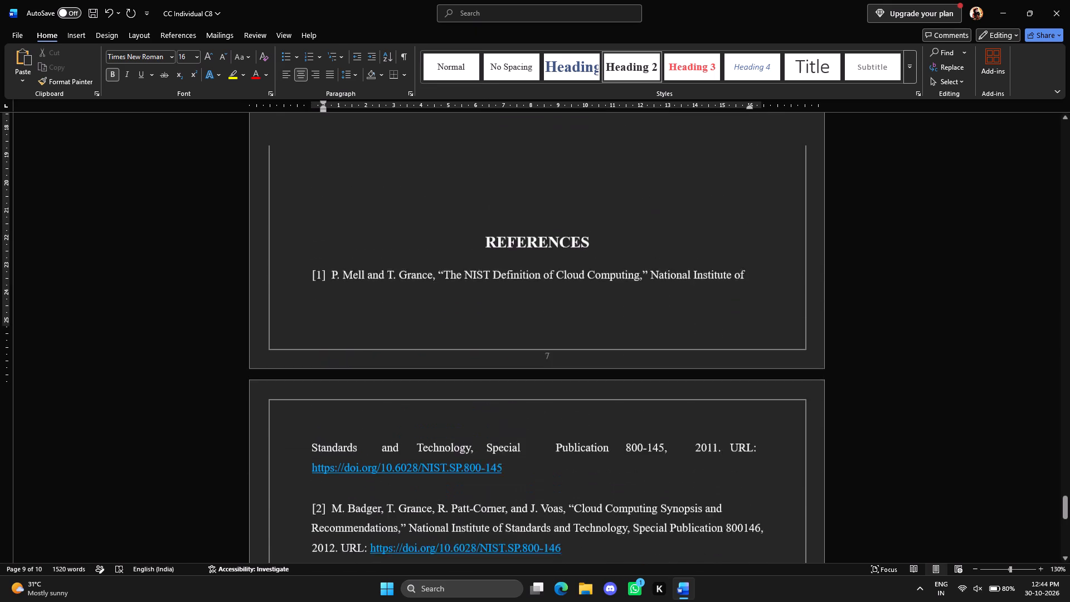
{"action": "scroll", "coordinate": [478, 152], "scroll_direction": "up", "scroll_amount": 1}
{"action": "left_click", "coordinate": [428, 194]}
{"action": "key", "text": "Return"}
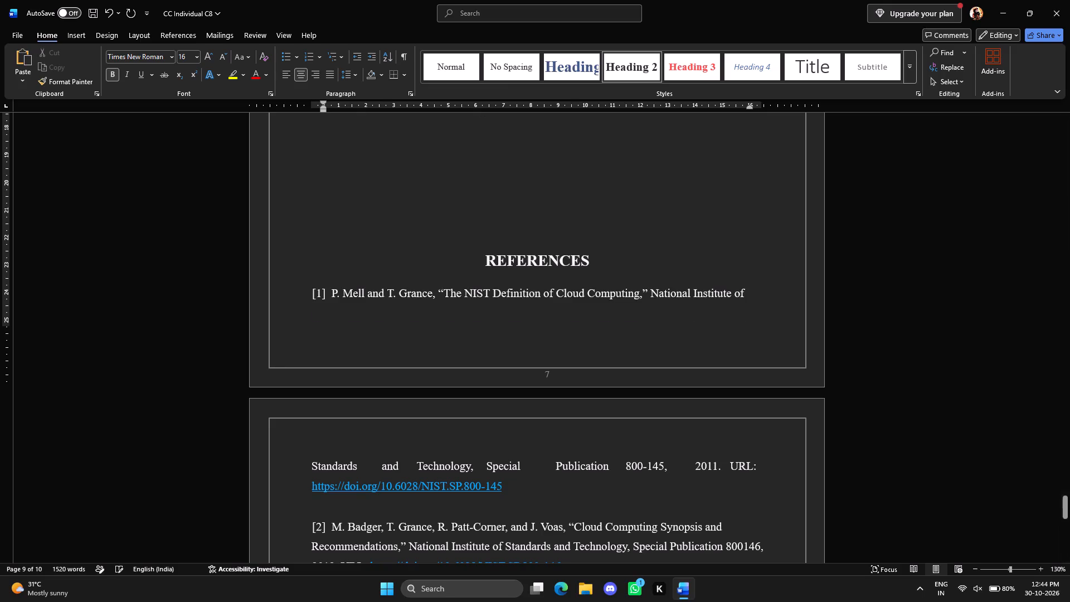
{"action": "key", "text": "Return"}
{"action": "scroll", "coordinate": [428, 194], "scroll_direction": "down", "scroll_amount": 3}
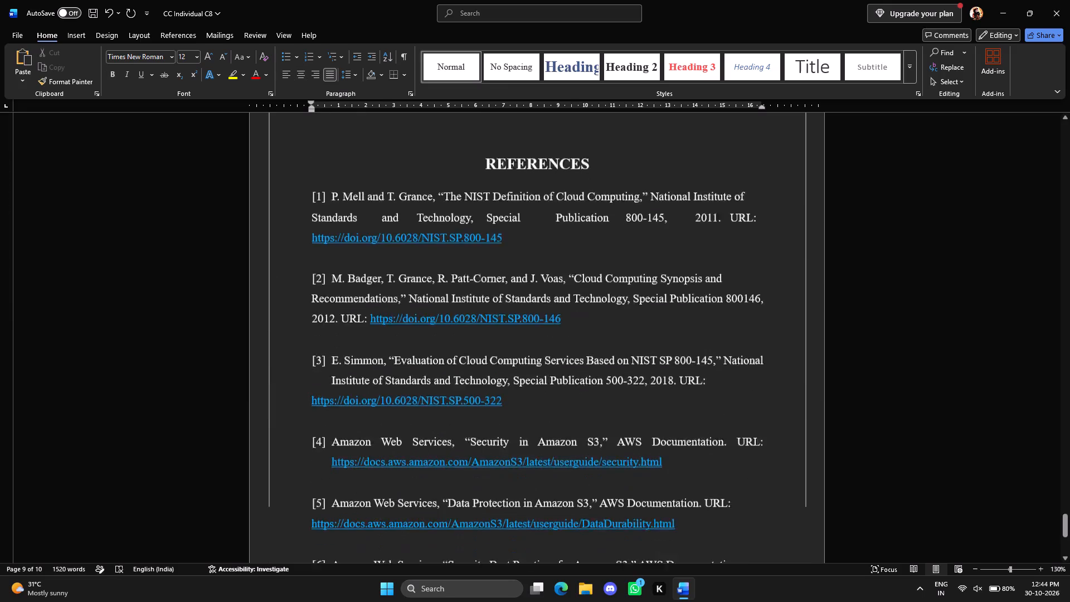
{"action": "scroll", "coordinate": [428, 194], "scroll_direction": "down", "scroll_amount": 4}
Save the document and export it to the Desktop as a PDF named CC Individual C8, replacing the existing PDF.
{"action": "key", "text": "ctrl+s"}
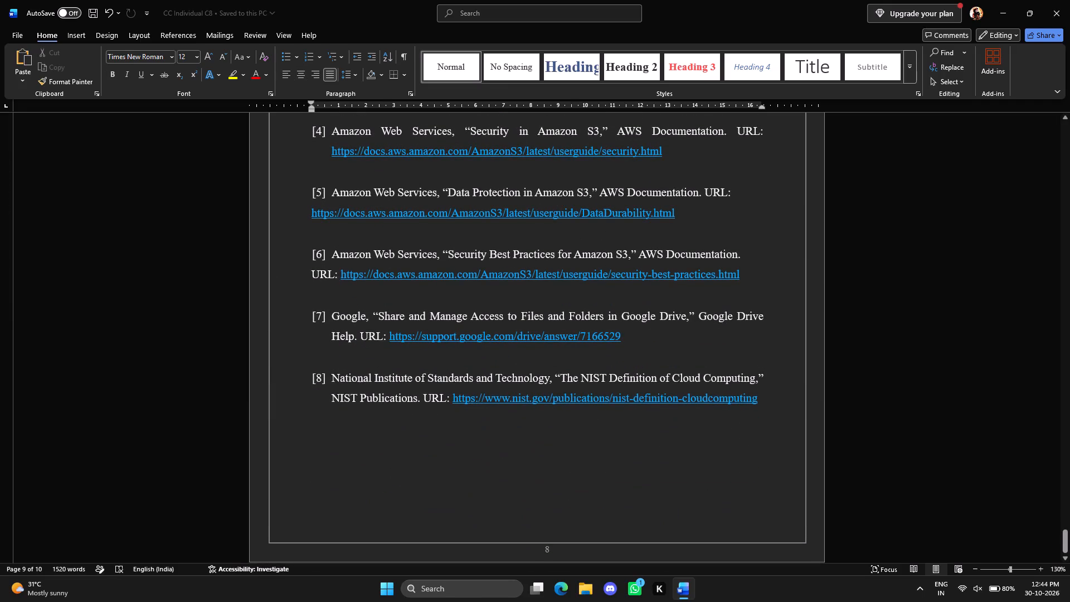
{"action": "left_click", "coordinate": [23, 38]}
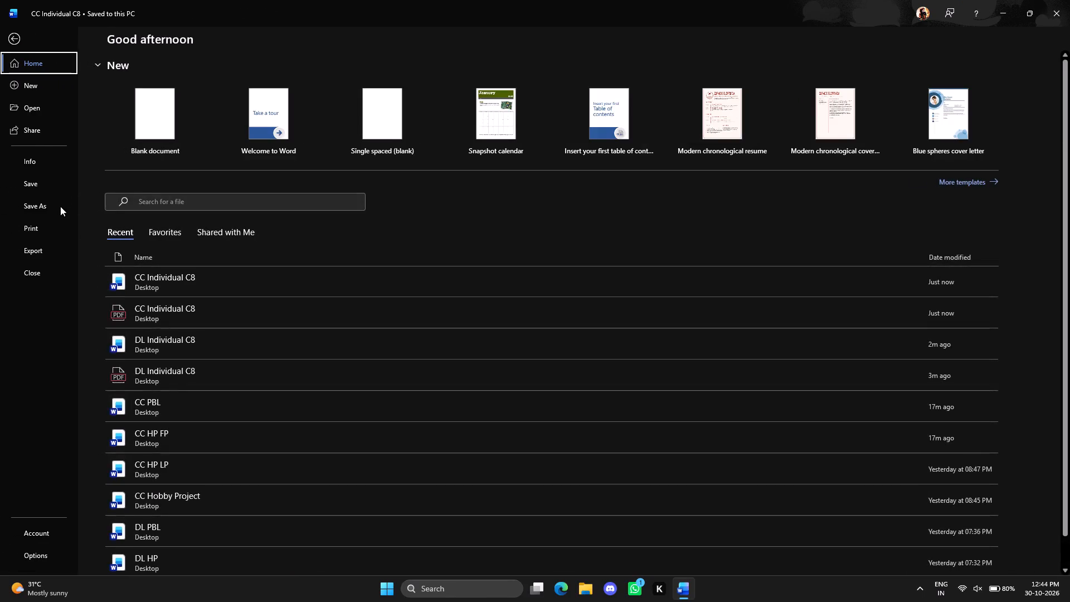
{"action": "left_click", "coordinate": [60, 206]}
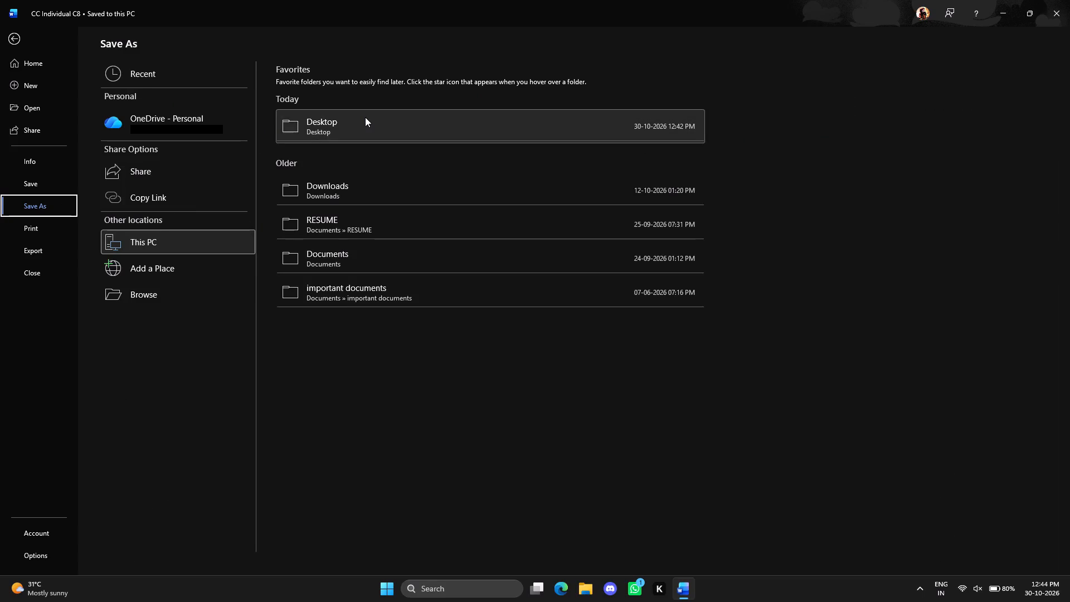
{"action": "left_click", "coordinate": [365, 118]}
{"action": "left_click_drag", "start_coordinate": [158, 242], "coordinate": [128, 239]}
{"action": "left_click", "coordinate": [128, 239]}
{"action": "left_click", "coordinate": [106, 297]}
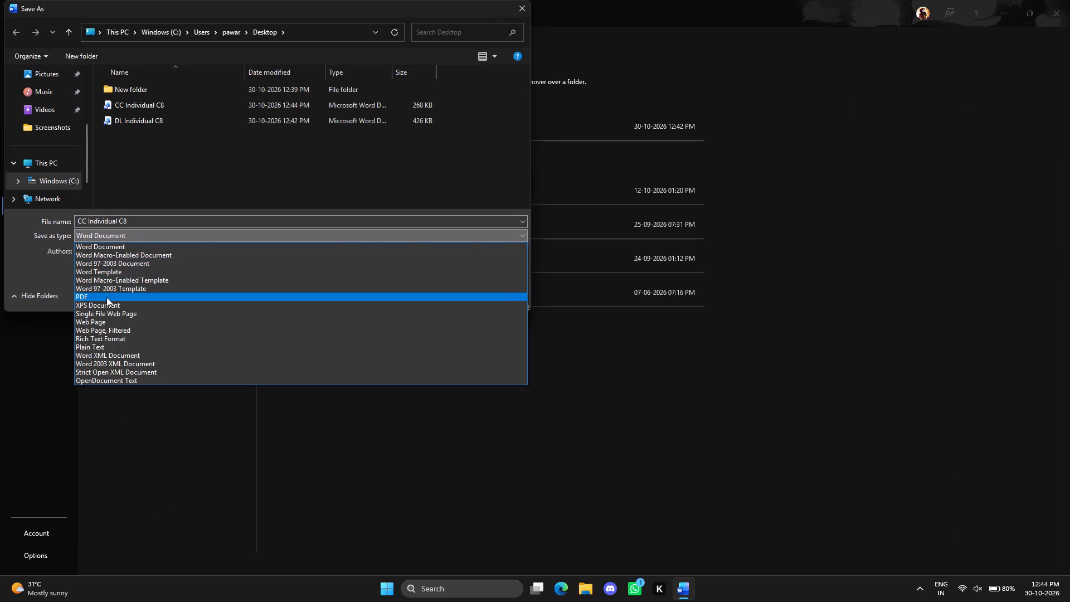
{"action": "left_click", "coordinate": [435, 316]}
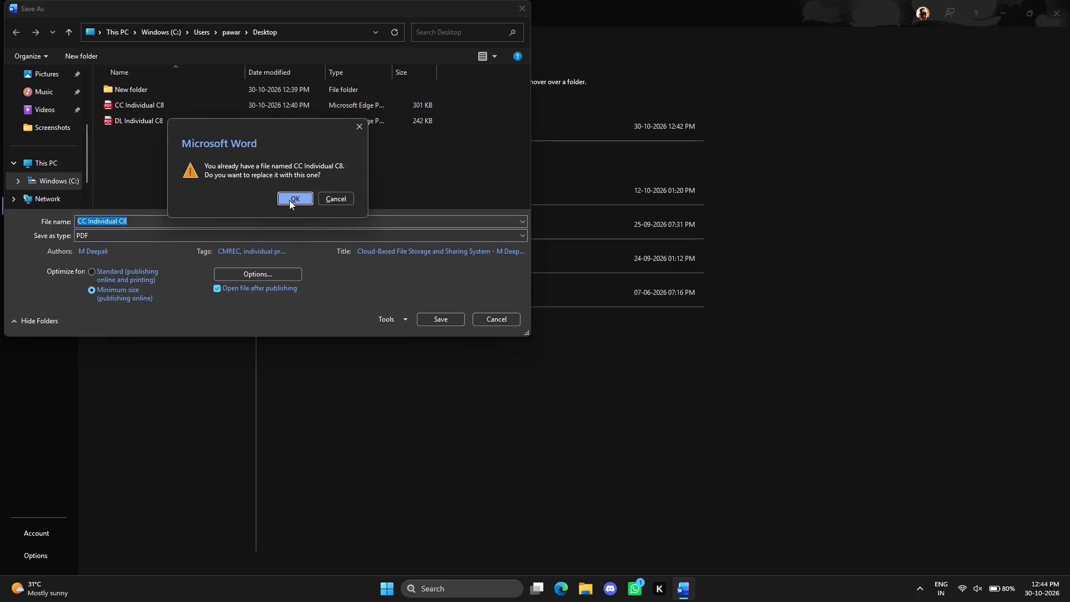
{"action": "left_click", "coordinate": [289, 200]}
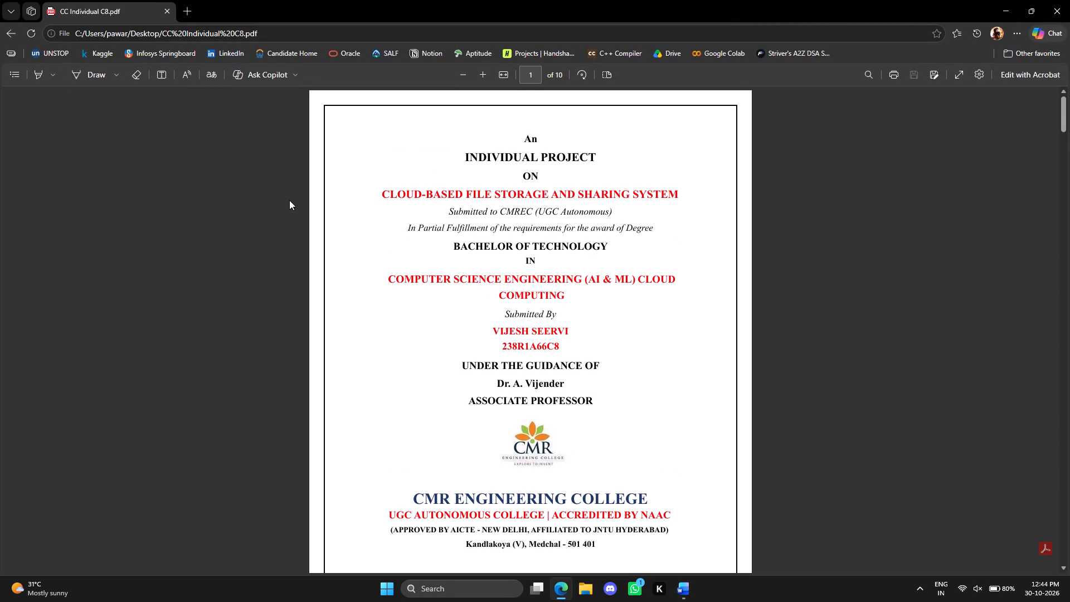
Glance through the exported cloud computing PDF, and close both it and the CC Individual C8 document.
{"action": "scroll", "coordinate": [289, 200], "scroll_direction": "down", "scroll_amount": 10}
{"action": "left_click", "coordinate": [1069, 0]}
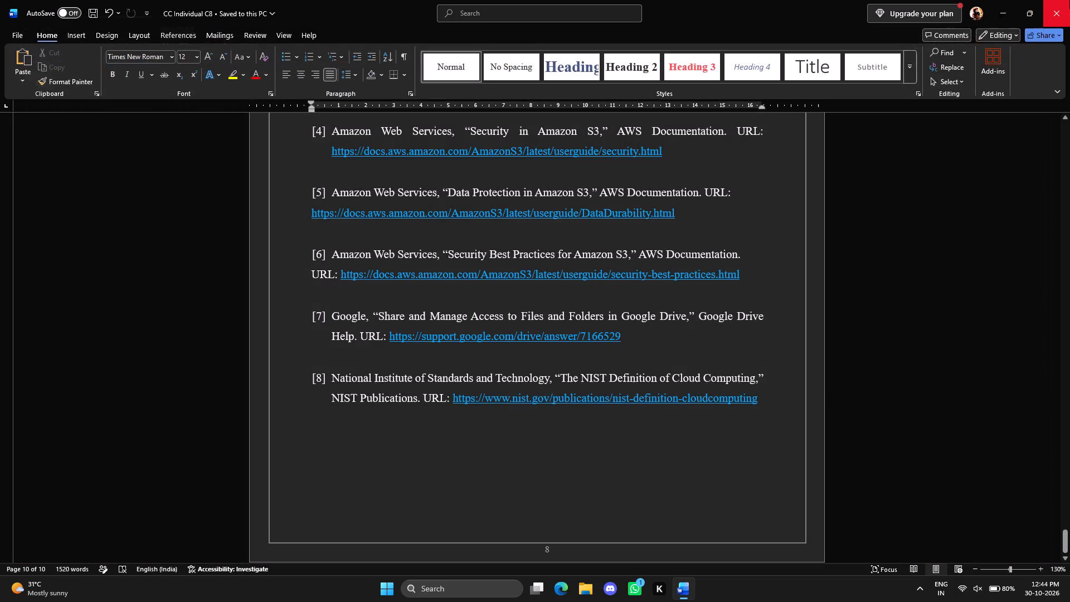
{"action": "key", "text": "super+d"}
{"action": "key", "text": "alt+Tab"}
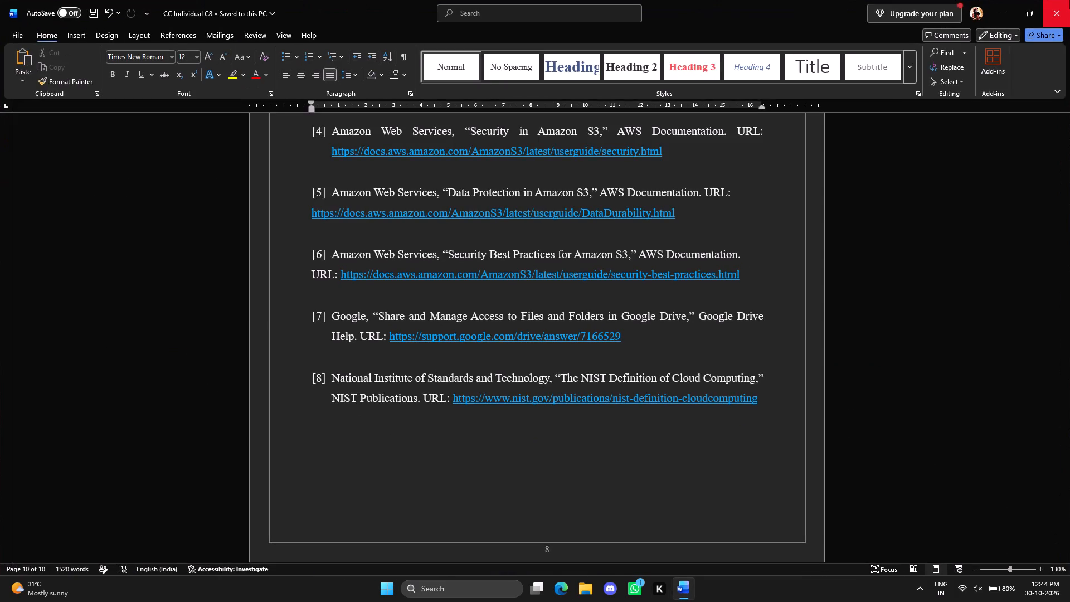
{"action": "left_click", "coordinate": [1069, 0]}
Open DL Individual C8 from the desktop and change the guide's designation on the cover page to ASSISTANT PROFESSOR.
{"action": "double_click", "coordinate": [23, 156]}
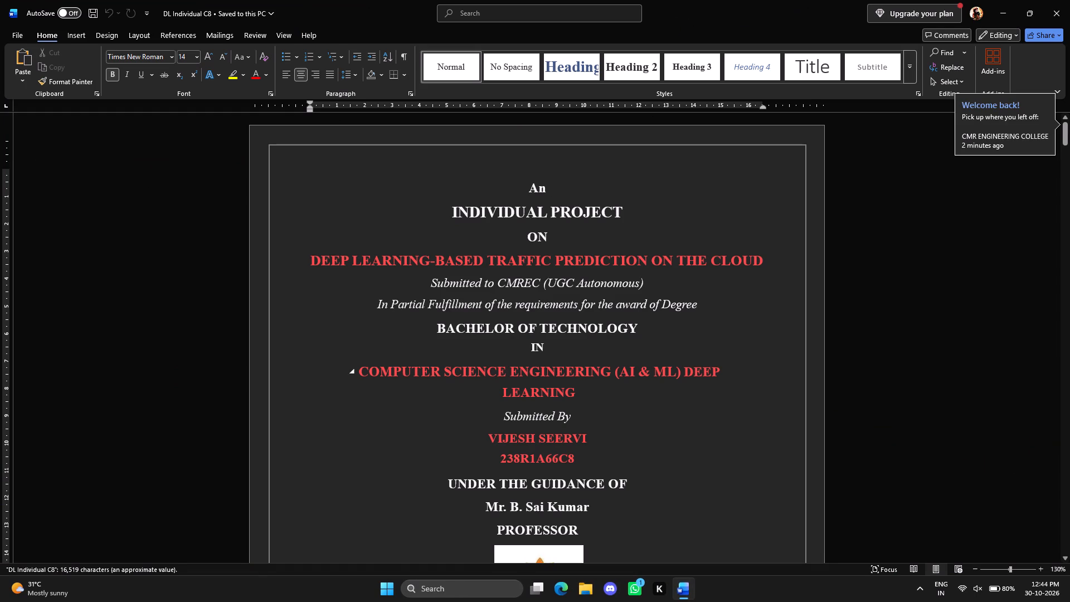
{"action": "scroll", "coordinate": [448, 386], "scroll_direction": "down", "scroll_amount": 1}
{"action": "left_click", "coordinate": [497, 376]}
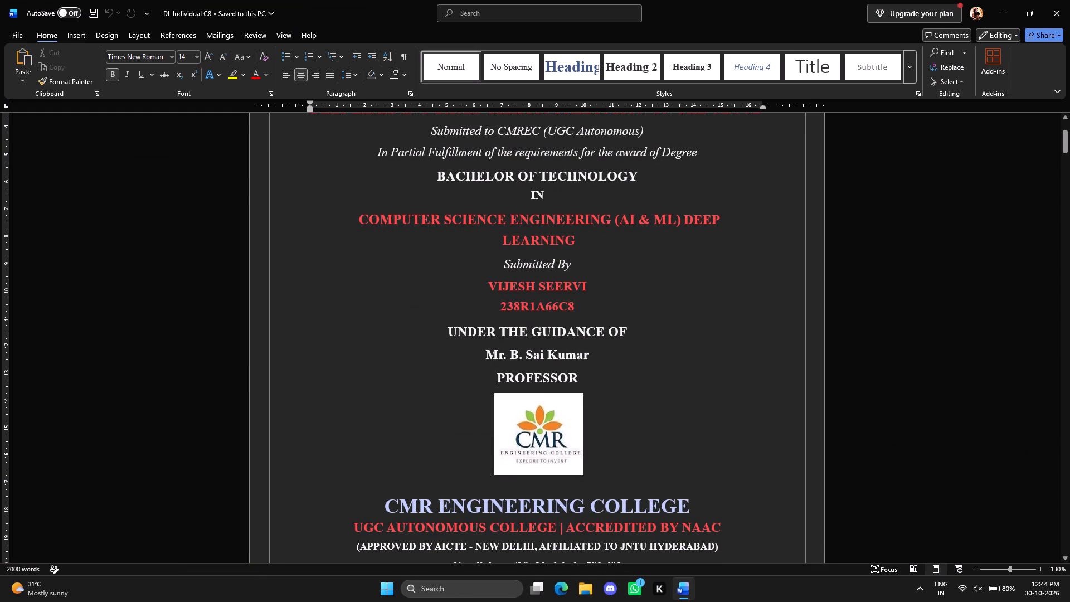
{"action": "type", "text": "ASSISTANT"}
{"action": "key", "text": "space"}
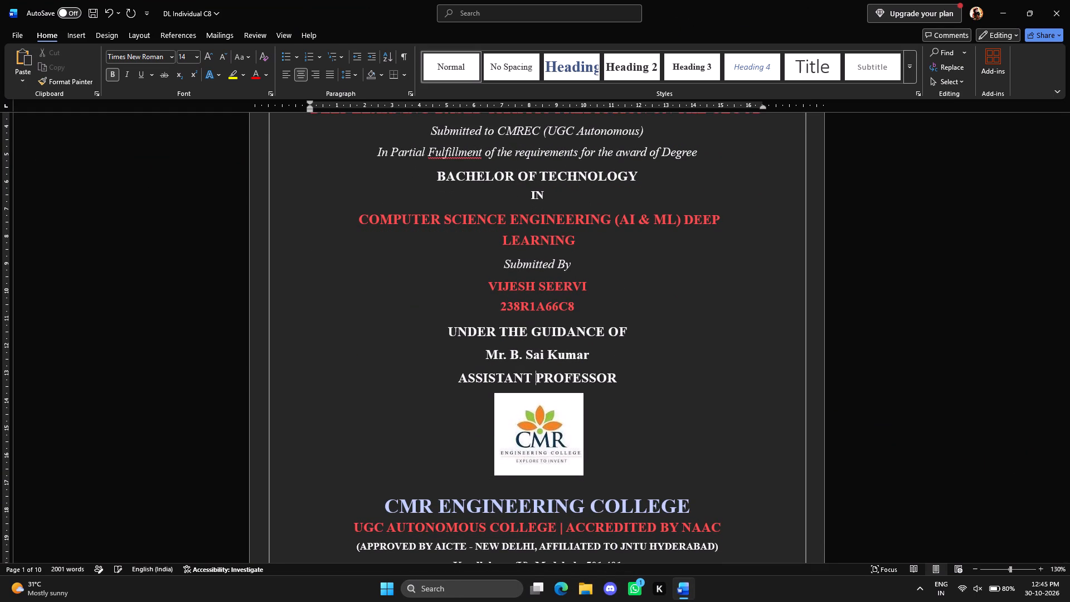
Save the document and export it to the Desktop as a PDF named DL Individual C8, replacing the existing PDF.
{"action": "left_click", "coordinate": [32, 36]}
{"action": "key", "text": "ctrl+s"}
{"action": "left_click", "coordinate": [17, 34]}
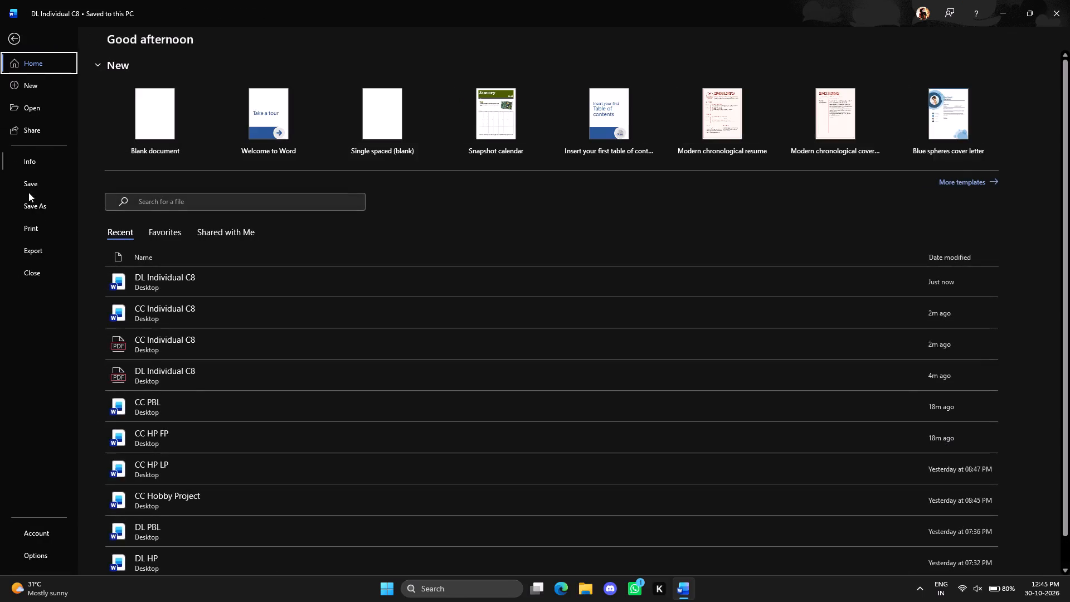
{"action": "left_click", "coordinate": [35, 212]}
{"action": "left_click", "coordinate": [357, 126]}
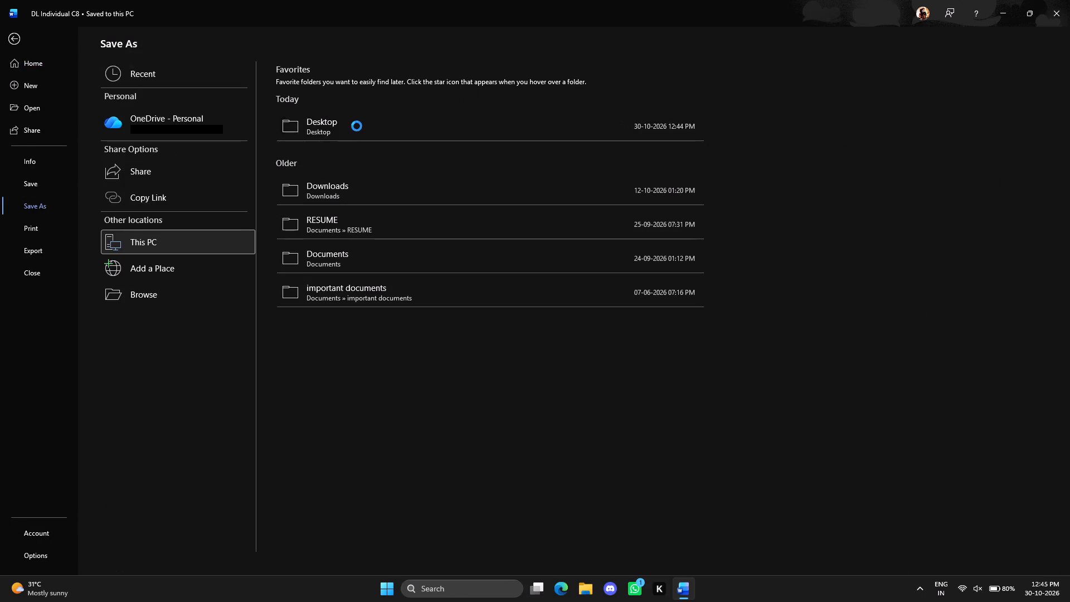
{"action": "left_click", "coordinate": [153, 237]}
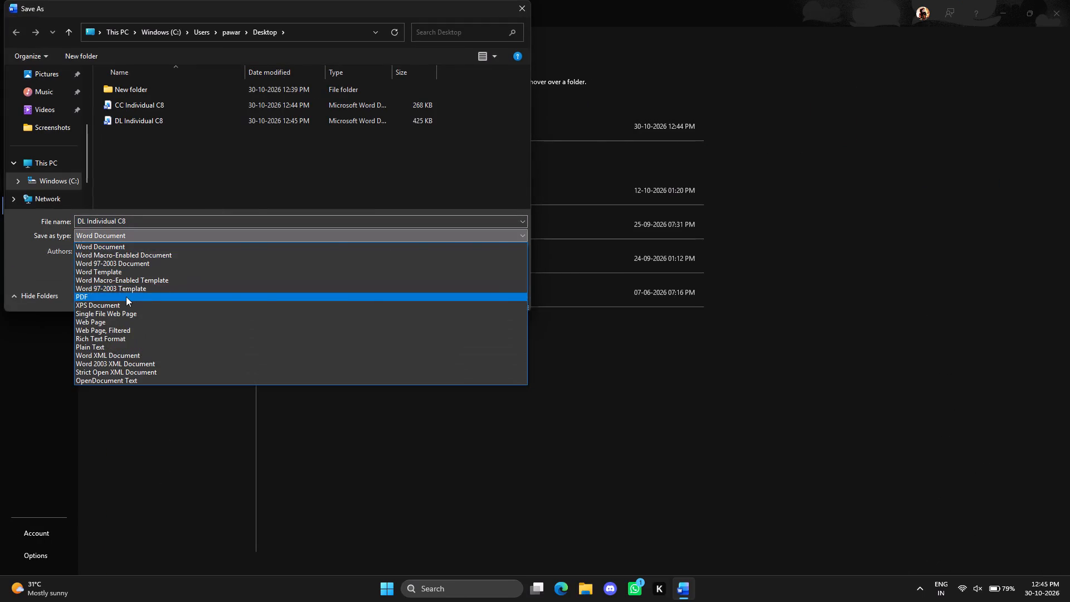
{"action": "left_click", "coordinate": [126, 297]}
{"action": "left_click", "coordinate": [417, 319]}
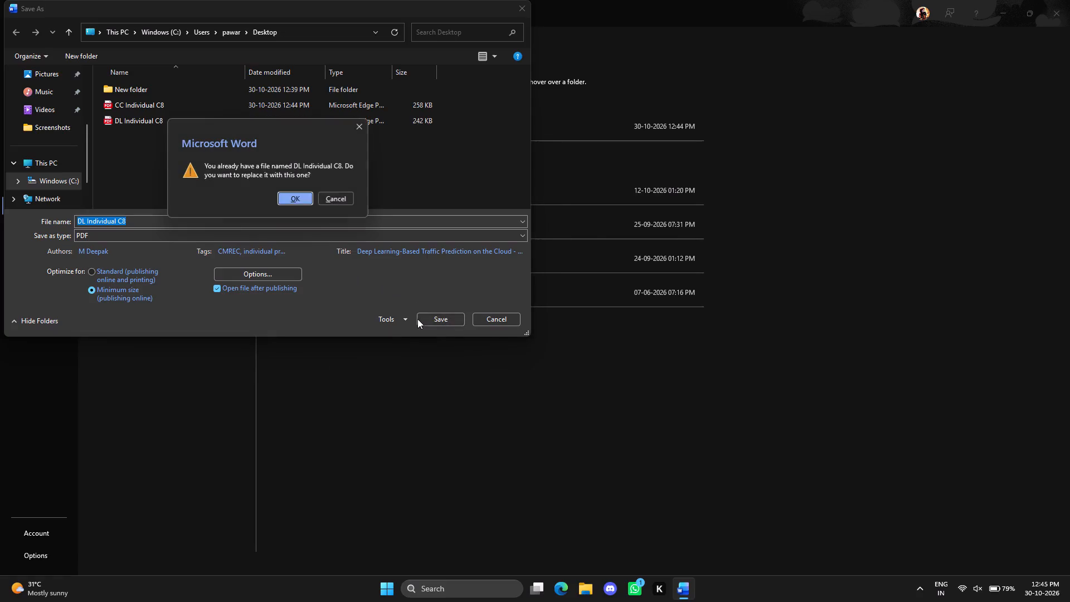
{"action": "key", "text": "Return"}
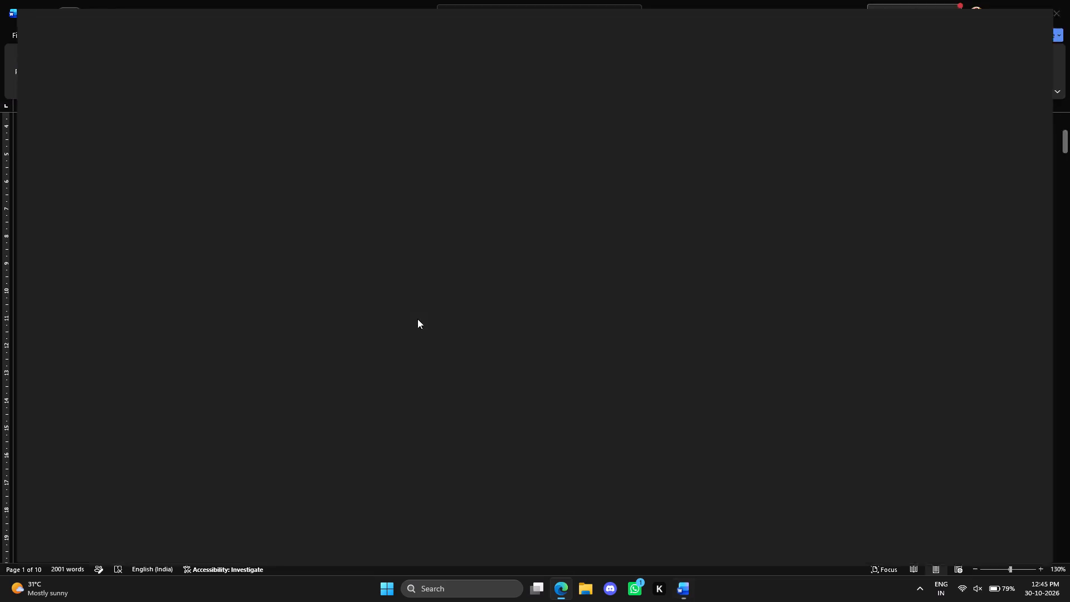
Reopen the CC Individual C8 PDF in the browser, check its pages from cover to references, and close it.
{"action": "key", "text": "ctrl+shift+t"}
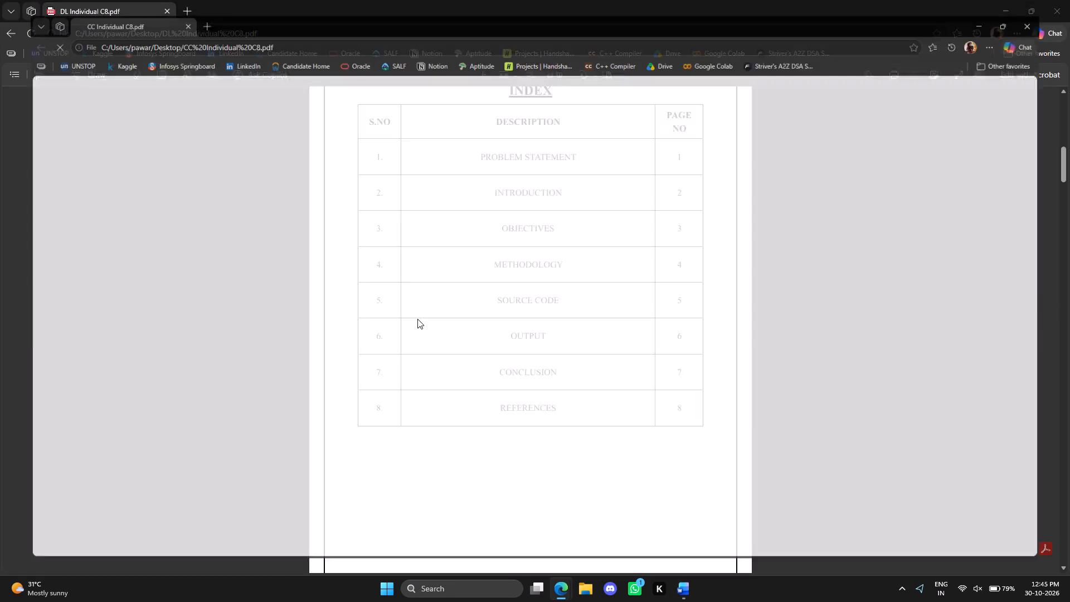
{"action": "scroll", "coordinate": [417, 319], "scroll_direction": "up", "scroll_amount": 5}
{"action": "scroll", "coordinate": [417, 319], "scroll_direction": "down", "scroll_amount": 5}
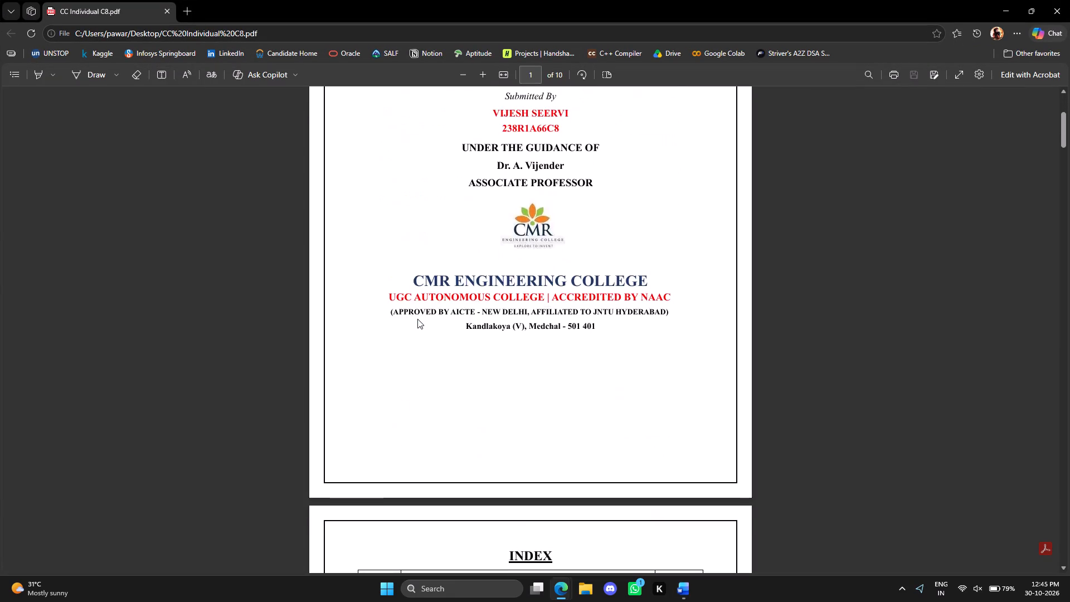
{"action": "scroll", "coordinate": [417, 319], "scroll_direction": "down", "scroll_amount": 11}
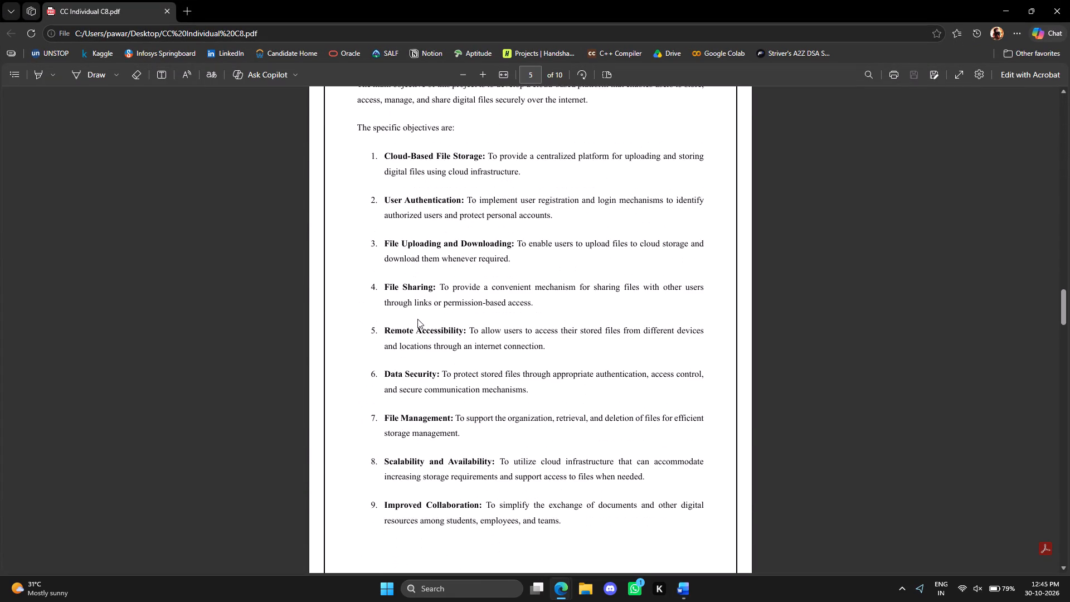
{"action": "scroll", "coordinate": [417, 319], "scroll_direction": "down", "scroll_amount": 10}
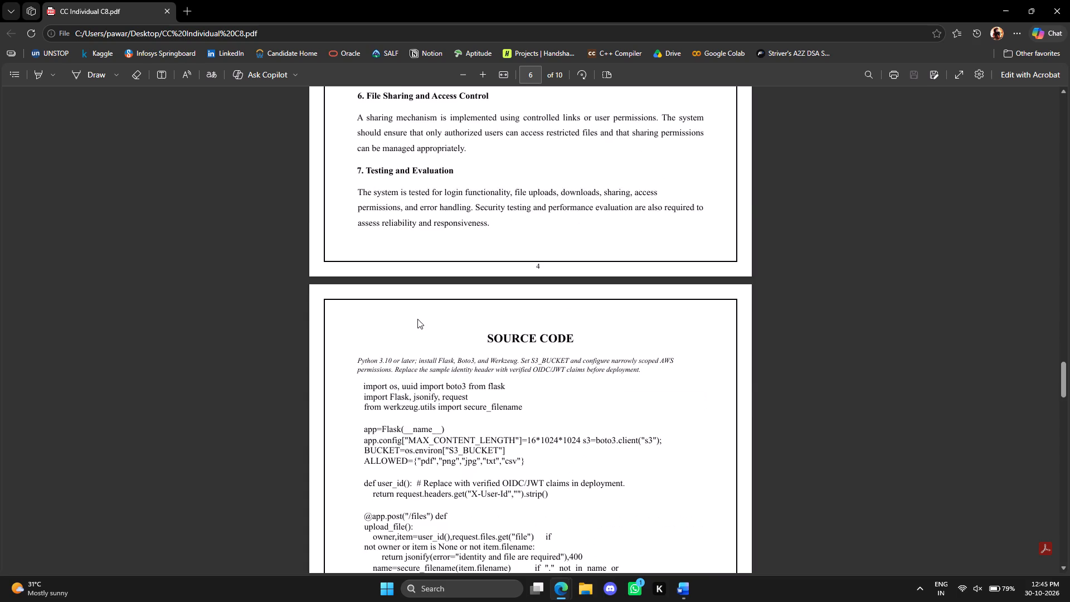
{"action": "scroll", "coordinate": [417, 319], "scroll_direction": "down", "scroll_amount": 8}
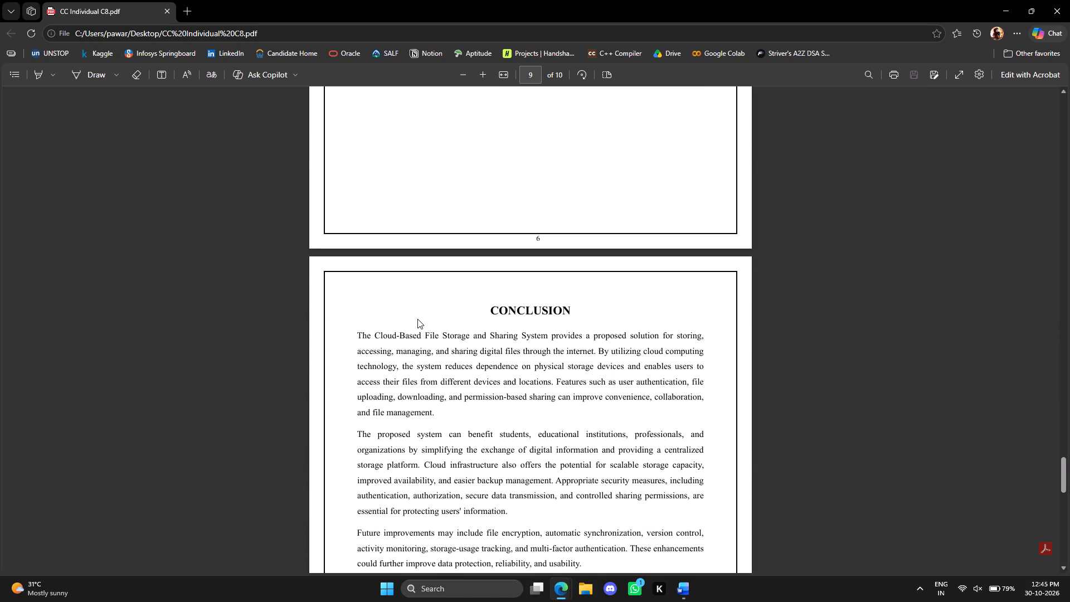
{"action": "scroll", "coordinate": [417, 319], "scroll_direction": "down", "scroll_amount": 5}
{"action": "scroll", "coordinate": [417, 319], "scroll_direction": "up", "scroll_amount": 11}
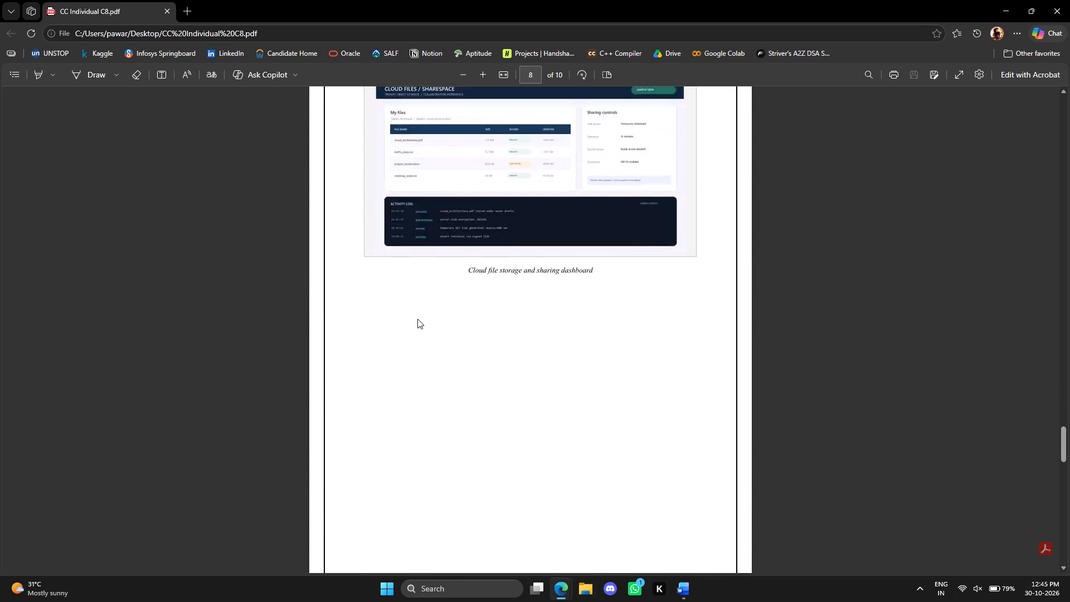
{"action": "scroll", "coordinate": [417, 319], "scroll_direction": "up", "scroll_amount": 14}
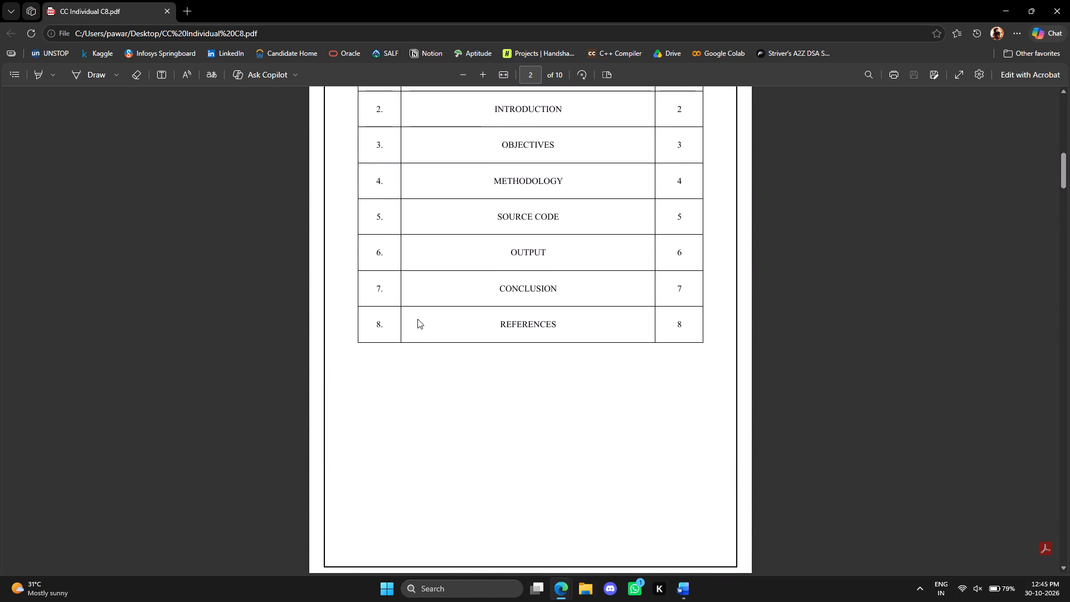
{"action": "scroll", "coordinate": [417, 319], "scroll_direction": "up", "scroll_amount": 2}
{"action": "key", "text": "ctrl+w"}
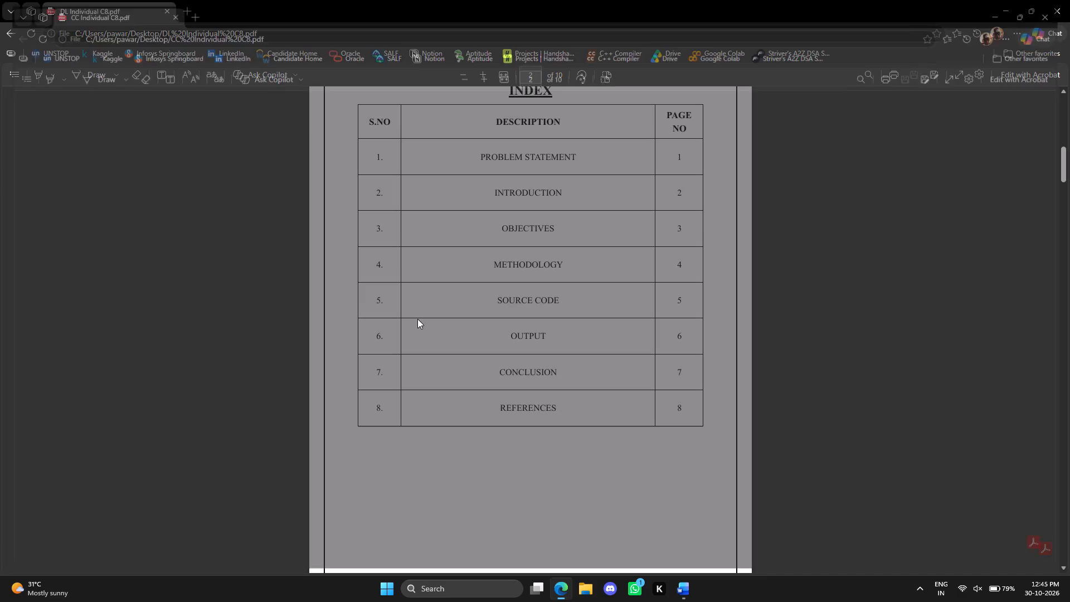
Glance through the exported DL Individual C8 PDF, and close both it and the DL Individual C8 document.
{"action": "scroll", "coordinate": [417, 319], "scroll_direction": "up", "scroll_amount": 2}
{"action": "scroll", "coordinate": [417, 319], "scroll_direction": "down", "scroll_amount": 19}
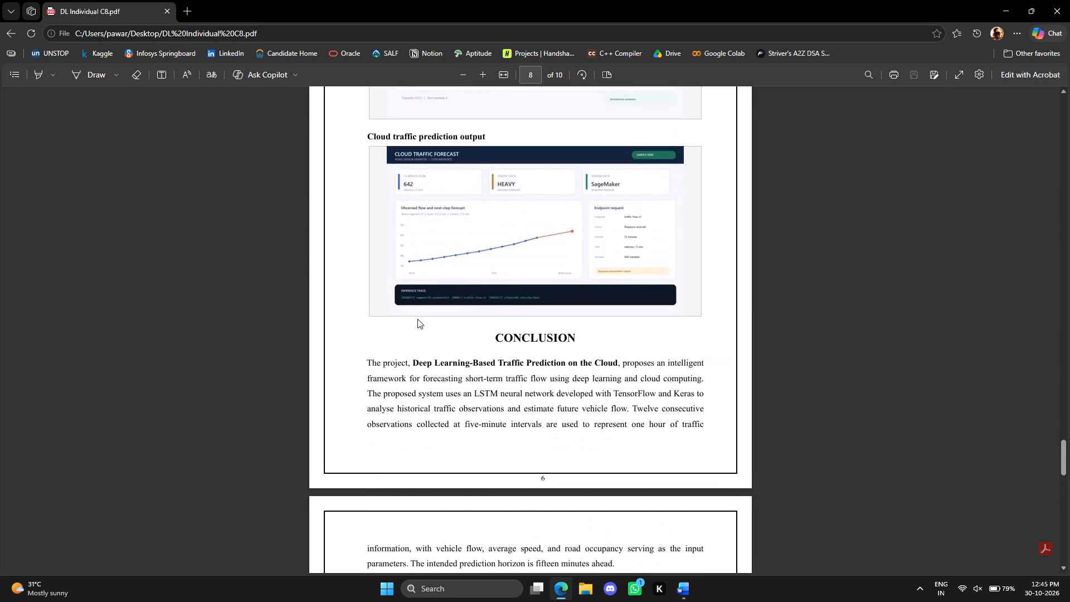
{"action": "left_click", "coordinate": [1069, 0]}
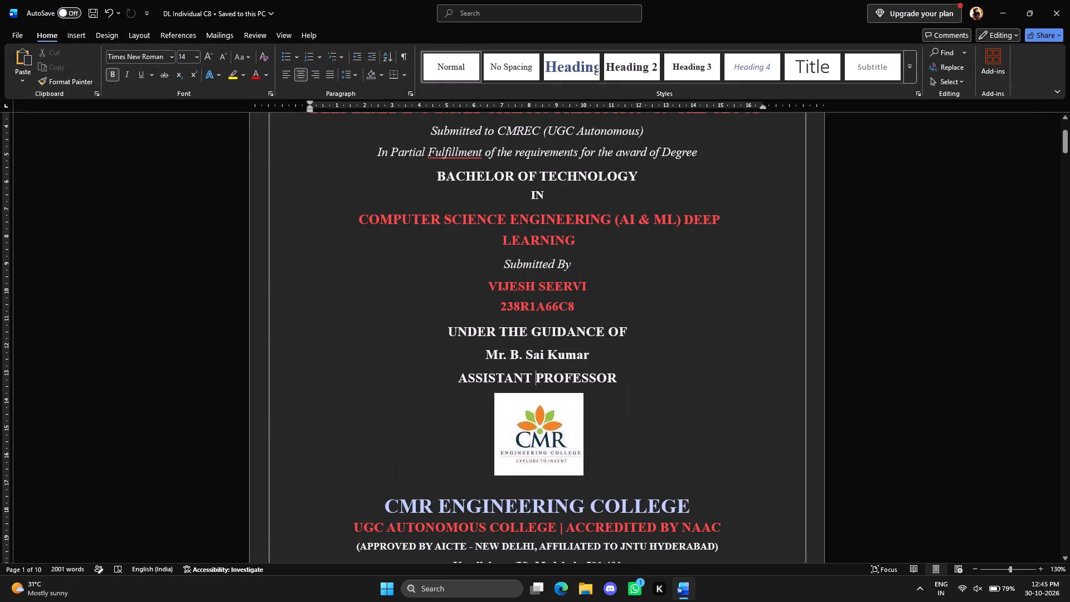
{"action": "left_click", "coordinate": [1069, 0]}
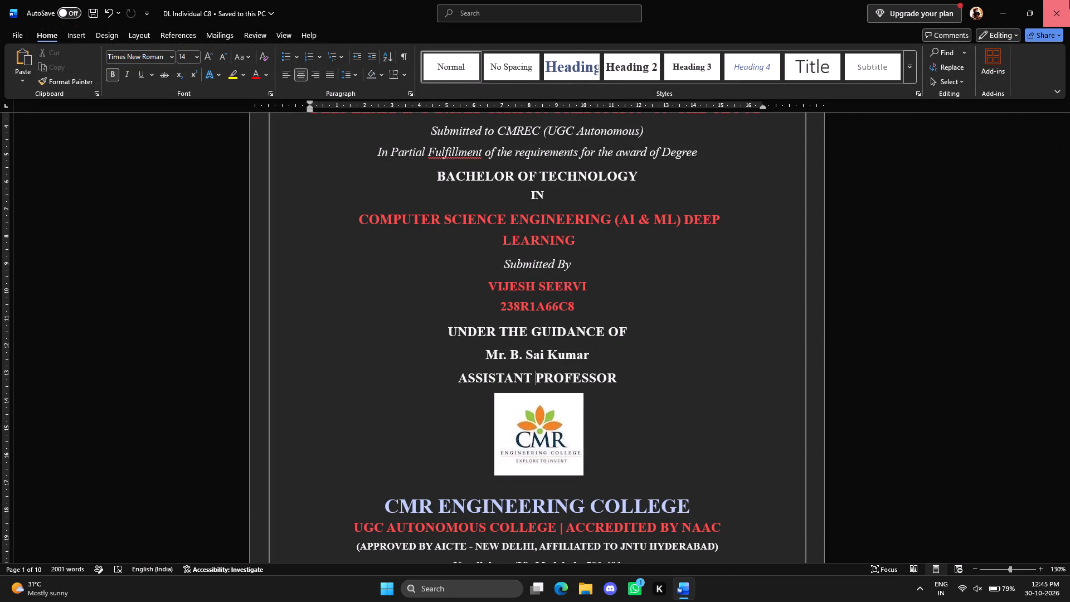
Open the CC Individual C8 document from the desktop, read through its sections to the references, and save it.
{"action": "triple_click", "coordinate": [19, 87]}
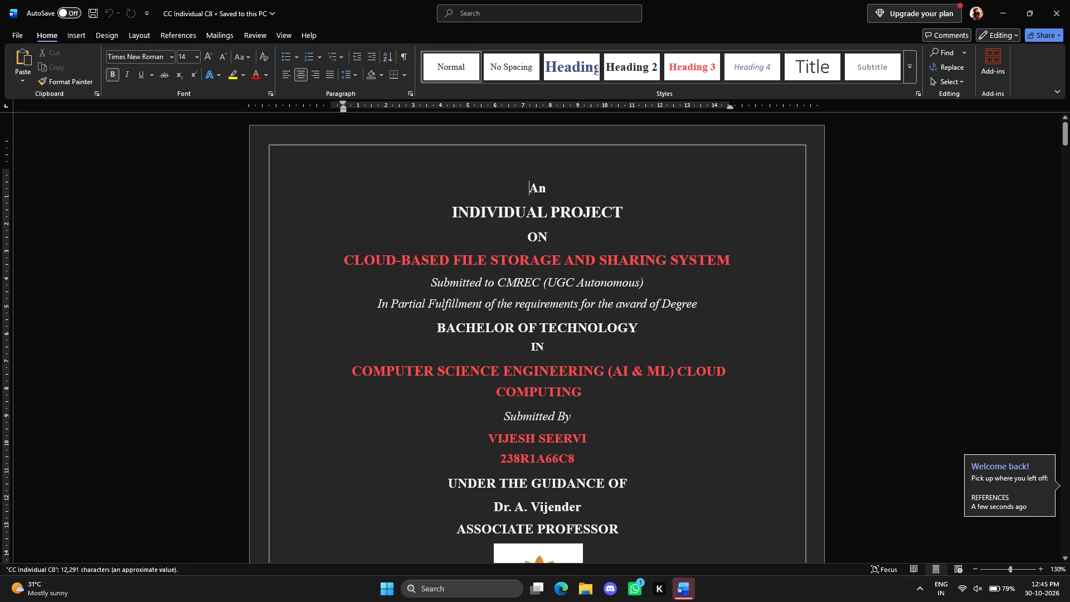
{"action": "scroll", "coordinate": [405, 282], "scroll_direction": "down", "scroll_amount": 10}
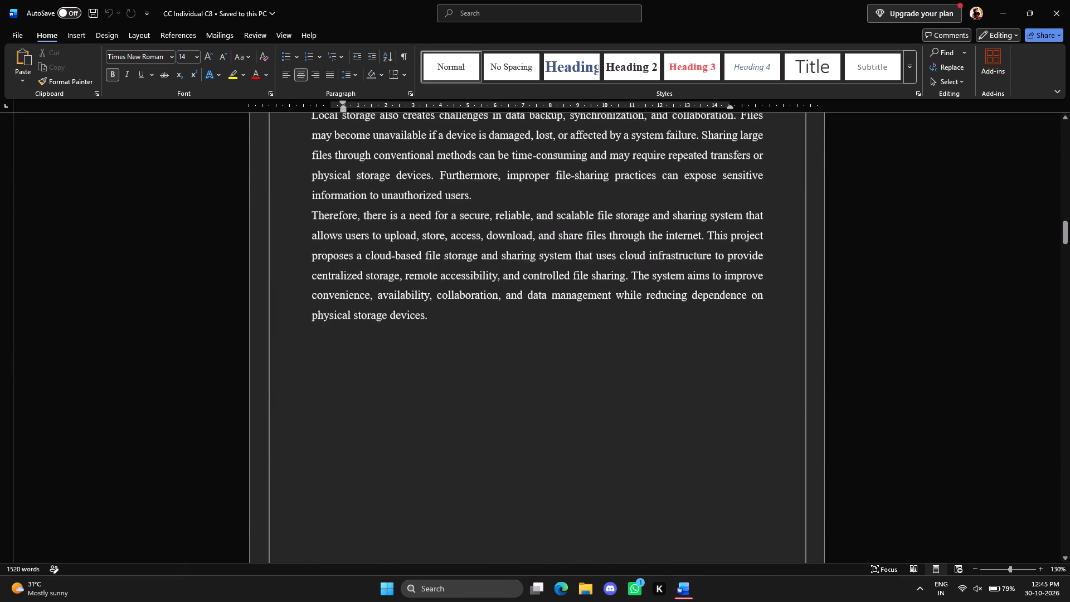
{"action": "scroll", "coordinate": [405, 282], "scroll_direction": "down", "scroll_amount": 11}
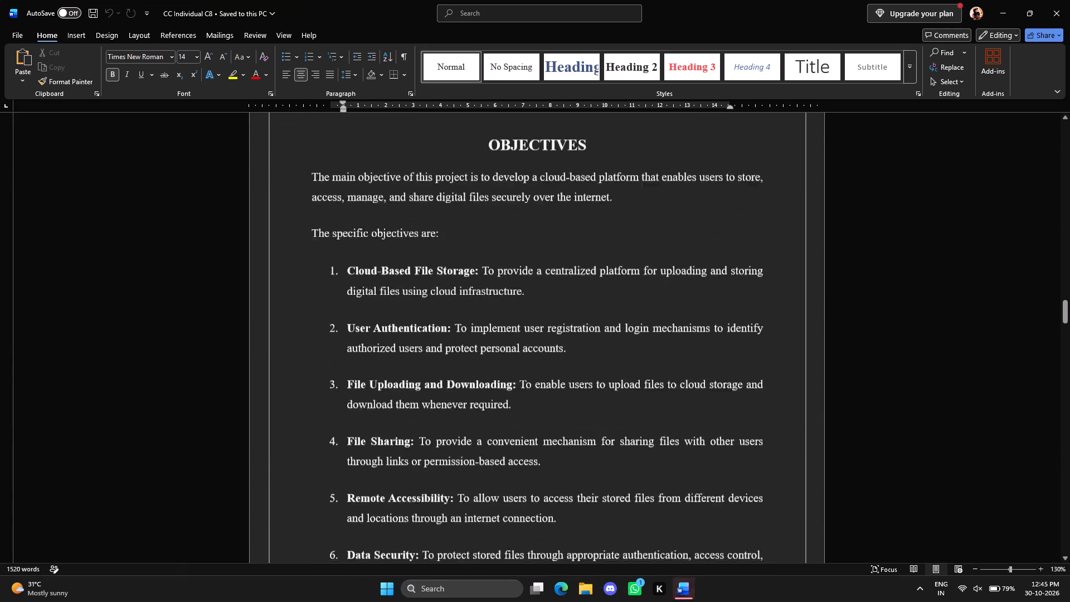
{"action": "scroll", "coordinate": [405, 282], "scroll_direction": "down", "scroll_amount": 8}
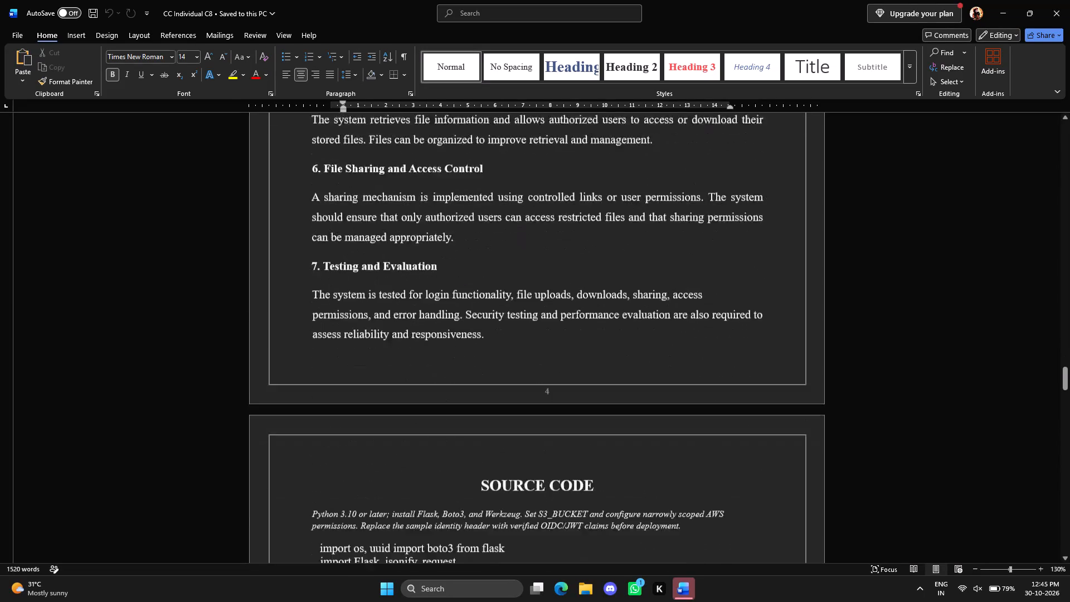
{"action": "scroll", "coordinate": [405, 282], "scroll_direction": "down", "scroll_amount": 8}
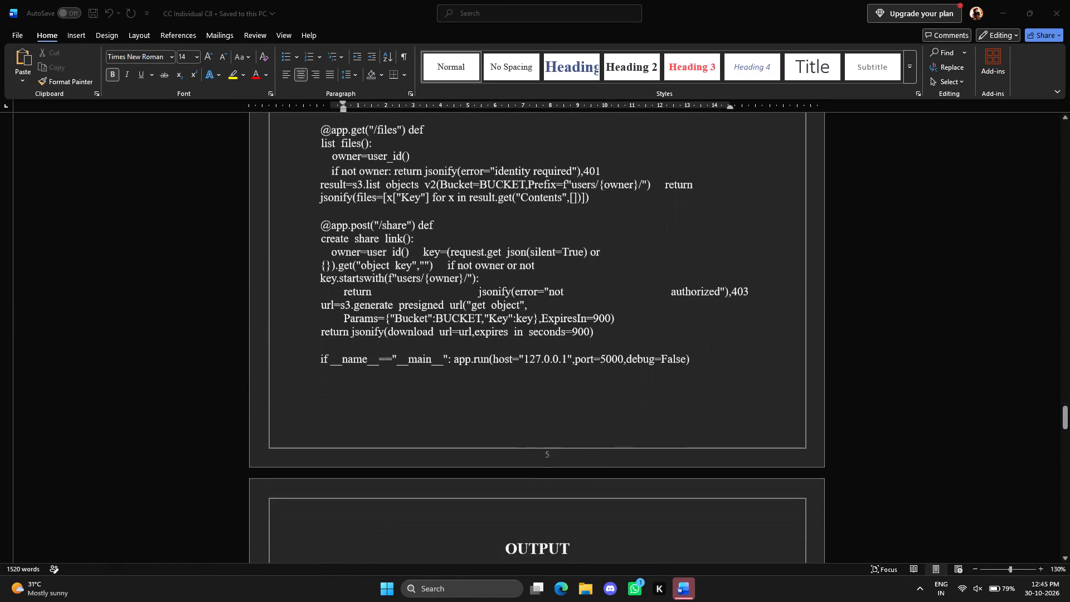
{"action": "scroll", "coordinate": [405, 282], "scroll_direction": "down", "scroll_amount": 8}
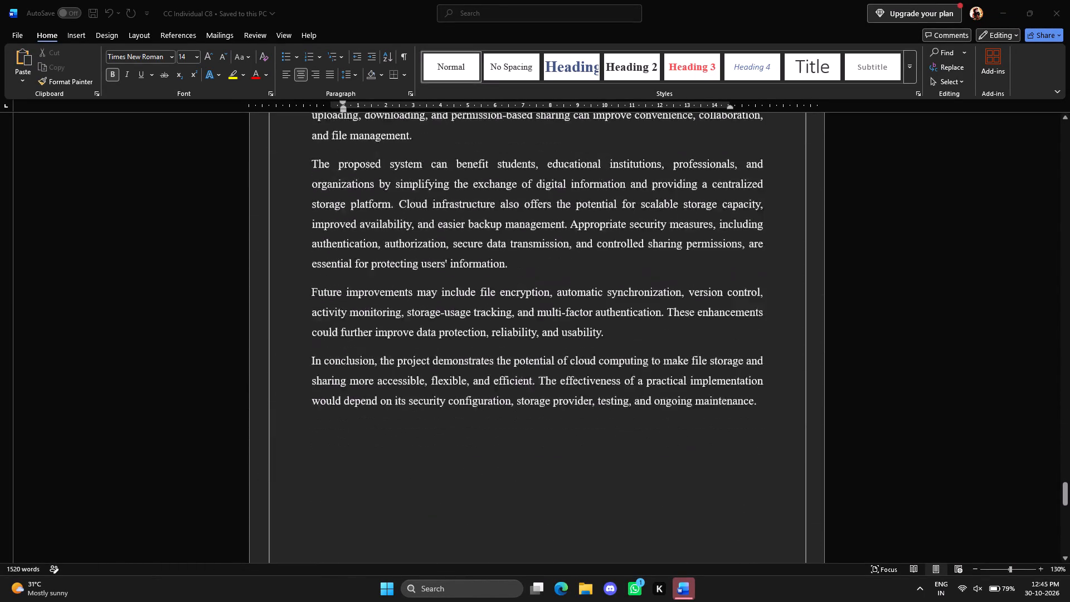
{"action": "scroll", "coordinate": [405, 282], "scroll_direction": "down", "scroll_amount": 4}
{"action": "scroll", "coordinate": [405, 282], "scroll_direction": "up", "scroll_amount": 1}
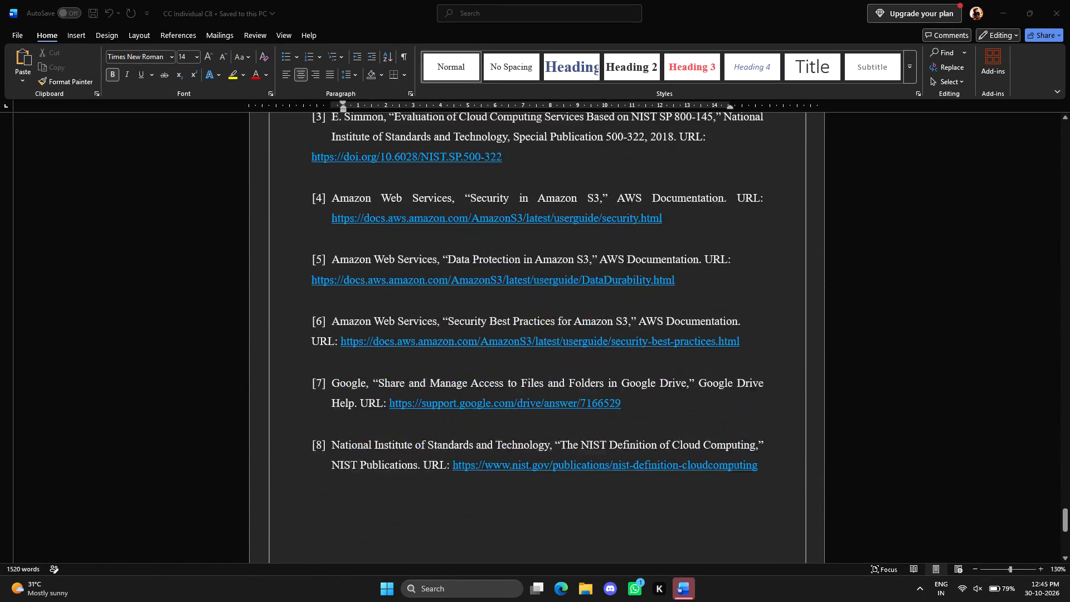
{"action": "scroll", "coordinate": [405, 282], "scroll_direction": "up", "scroll_amount": 3}
{"action": "key", "text": "ctrl+s"}
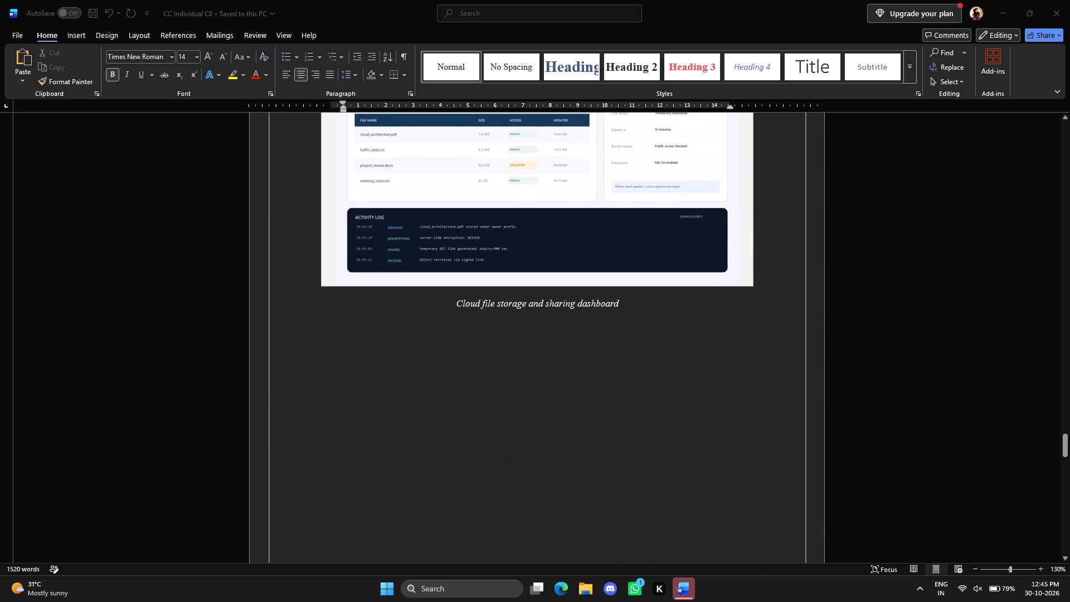
Check the page layout and section starts of the cloud computing report with several pages shown side by side.
{"action": "scroll", "coordinate": [405, 282], "scroll_direction": "up", "scroll_amount": 20}
{"action": "scroll", "coordinate": [405, 282], "scroll_direction": "up", "scroll_amount": 10}
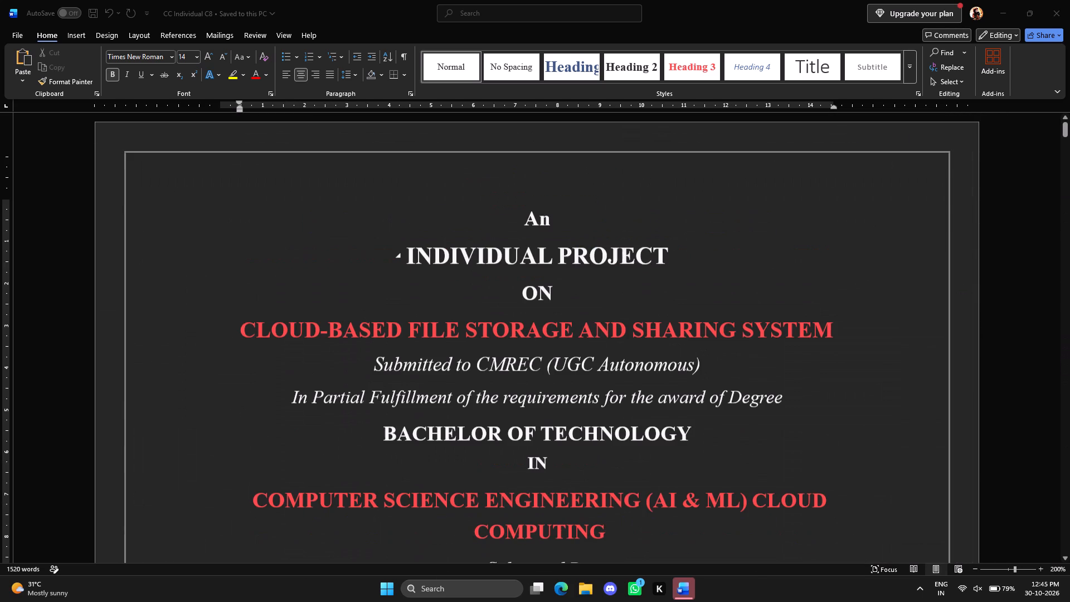
{"action": "key", "text": "ctrl+minus"}
{"action": "key", "text": "ctrl+minus"}
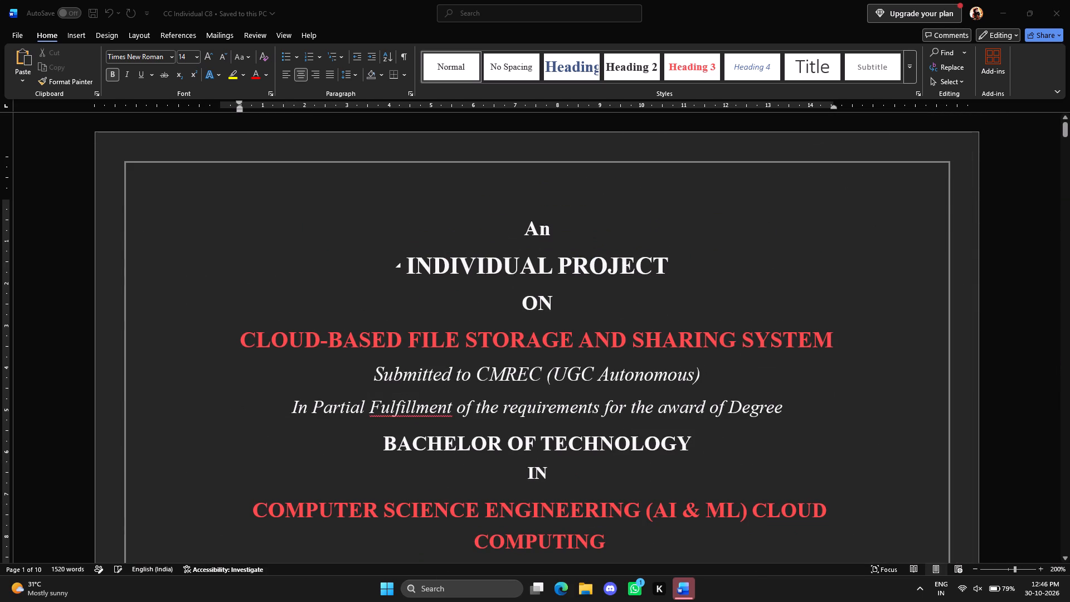
{"action": "scroll", "coordinate": [405, 282], "scroll_direction": "down", "scroll_amount": 9, "text": "ctrl"}
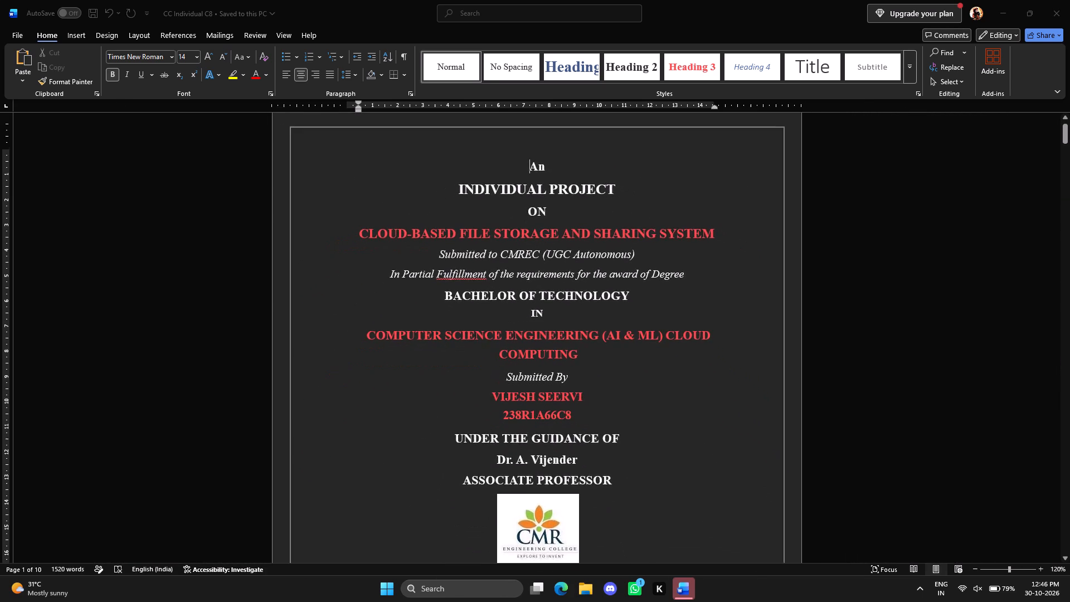
{"action": "scroll", "coordinate": [405, 282], "scroll_direction": "down", "scroll_amount": 5, "text": "ctrl"}
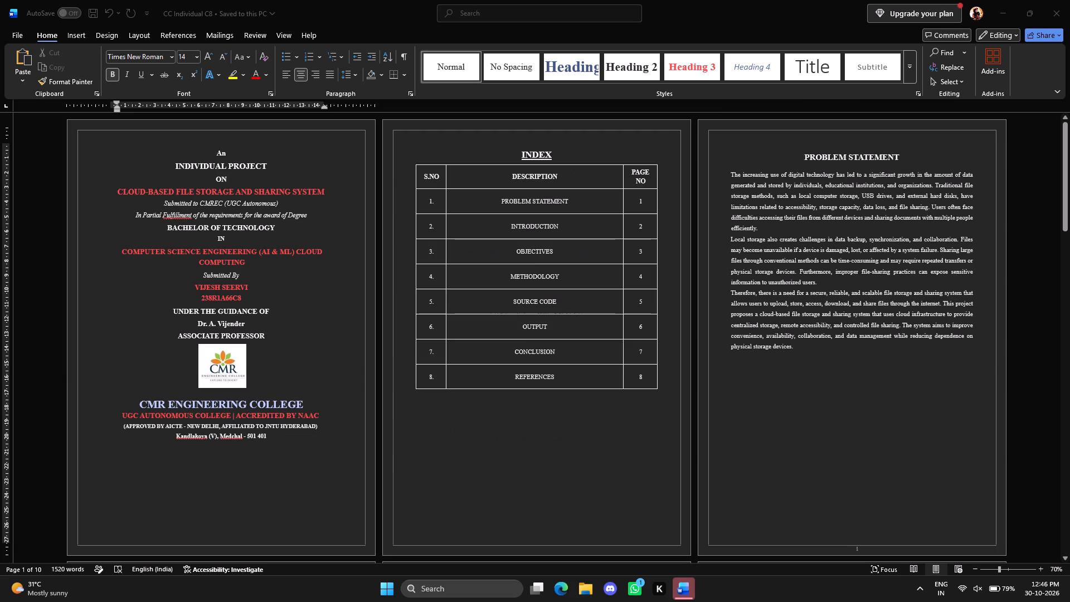
{"action": "scroll", "coordinate": [405, 282], "scroll_direction": "down", "scroll_amount": 6}
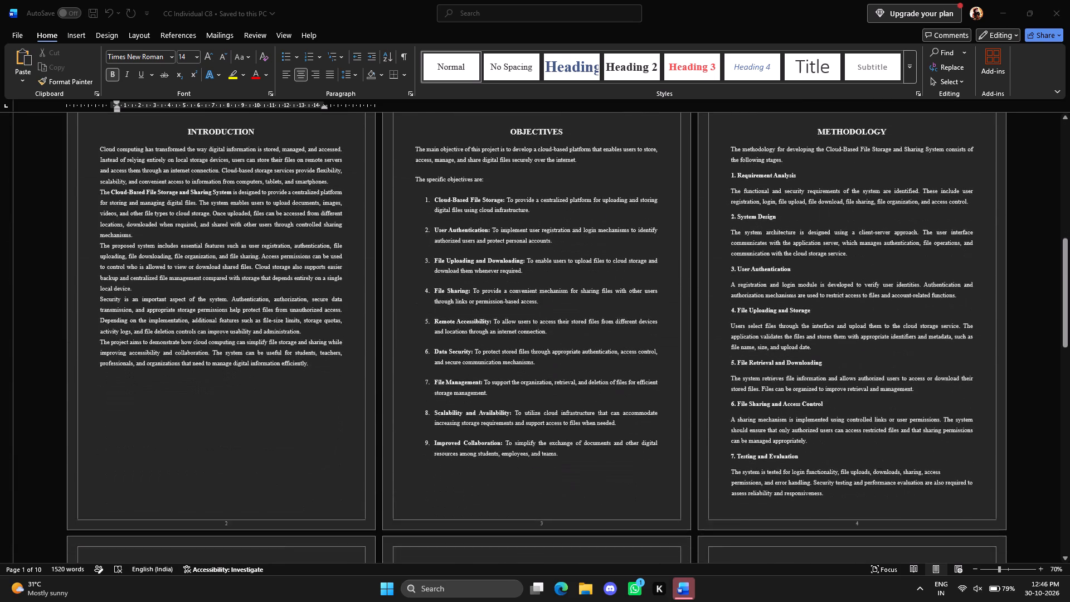
{"action": "scroll", "coordinate": [405, 282], "scroll_direction": "down", "scroll_amount": 7}
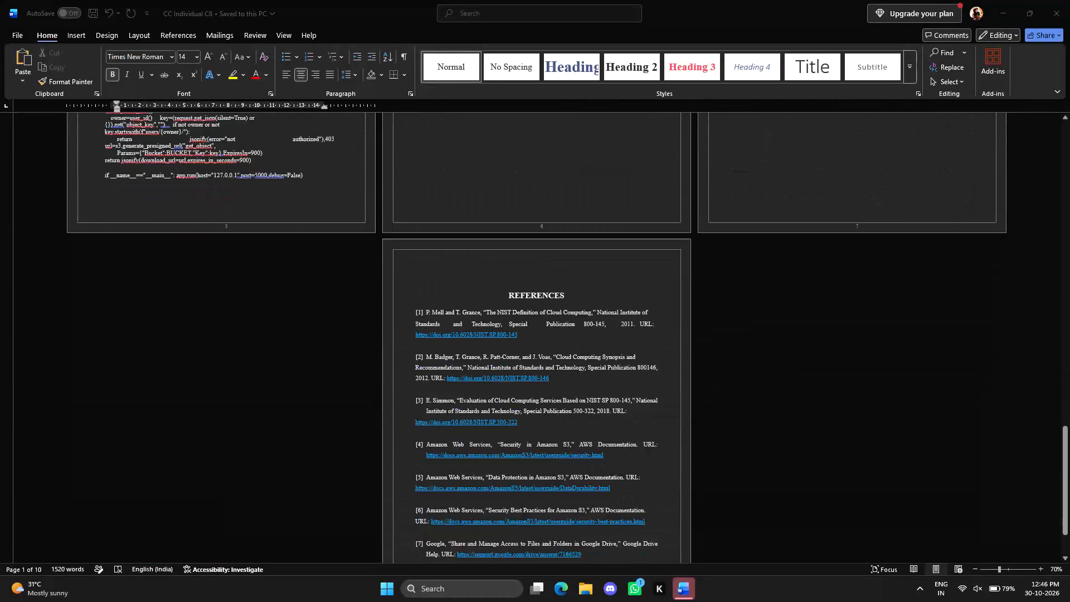
{"action": "scroll", "coordinate": [405, 282], "scroll_direction": "up", "scroll_amount": 6}
{"action": "scroll", "coordinate": [635, 224], "scroll_direction": "up", "scroll_amount": 1}
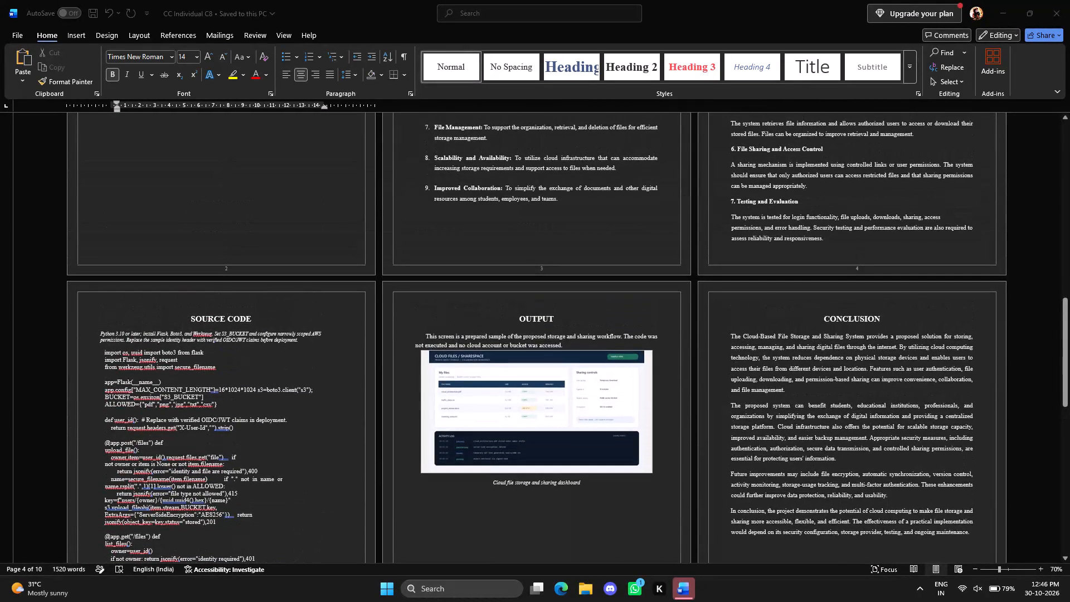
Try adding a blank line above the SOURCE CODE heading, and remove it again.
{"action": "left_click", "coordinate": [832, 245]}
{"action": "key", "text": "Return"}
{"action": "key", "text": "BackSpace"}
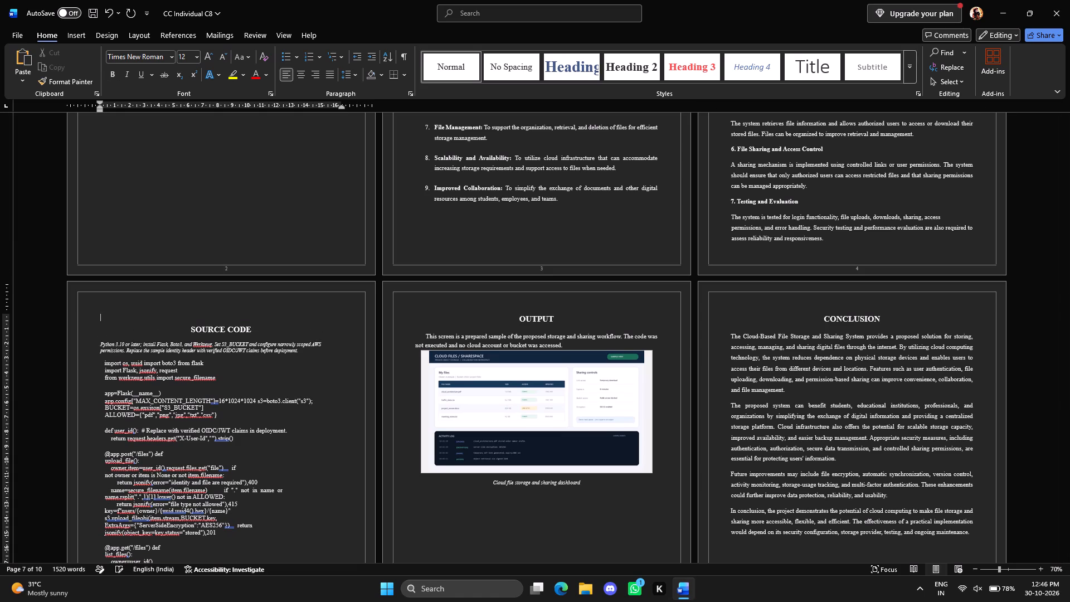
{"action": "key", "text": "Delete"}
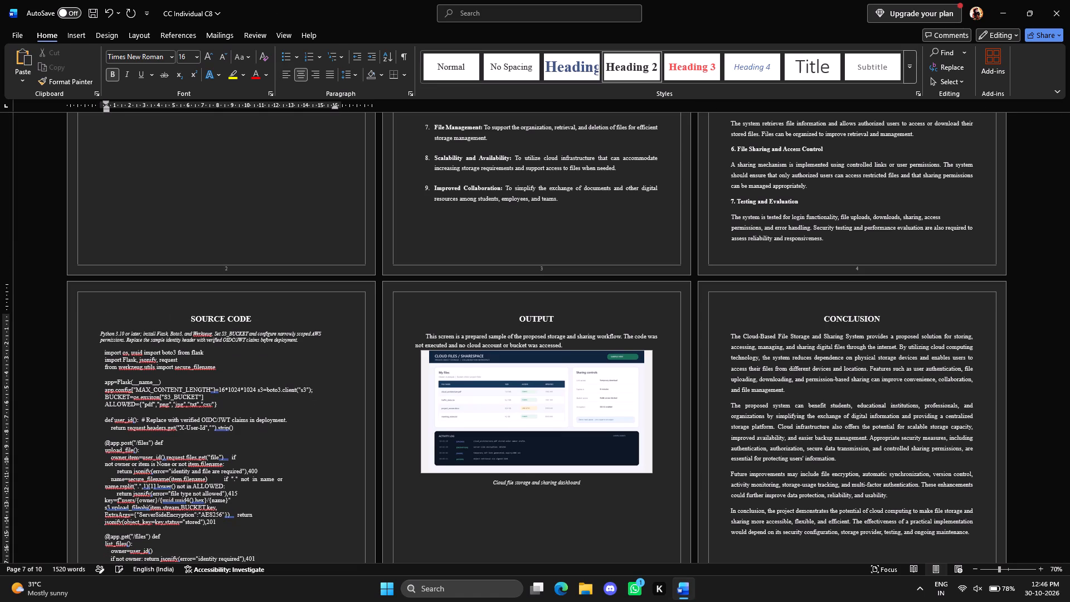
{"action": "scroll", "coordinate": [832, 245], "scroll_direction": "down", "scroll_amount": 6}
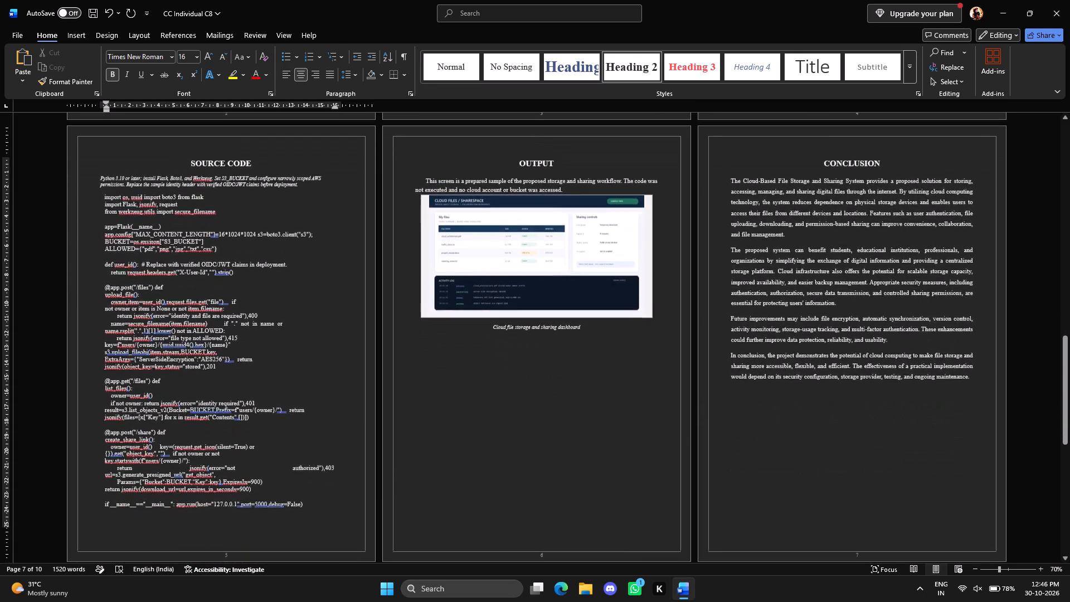
Remove the blank line above the REFERENCES heading while keeping it at the top of its own page, and save the document.
{"action": "scroll", "coordinate": [832, 245], "scroll_direction": "down", "scroll_amount": 2}
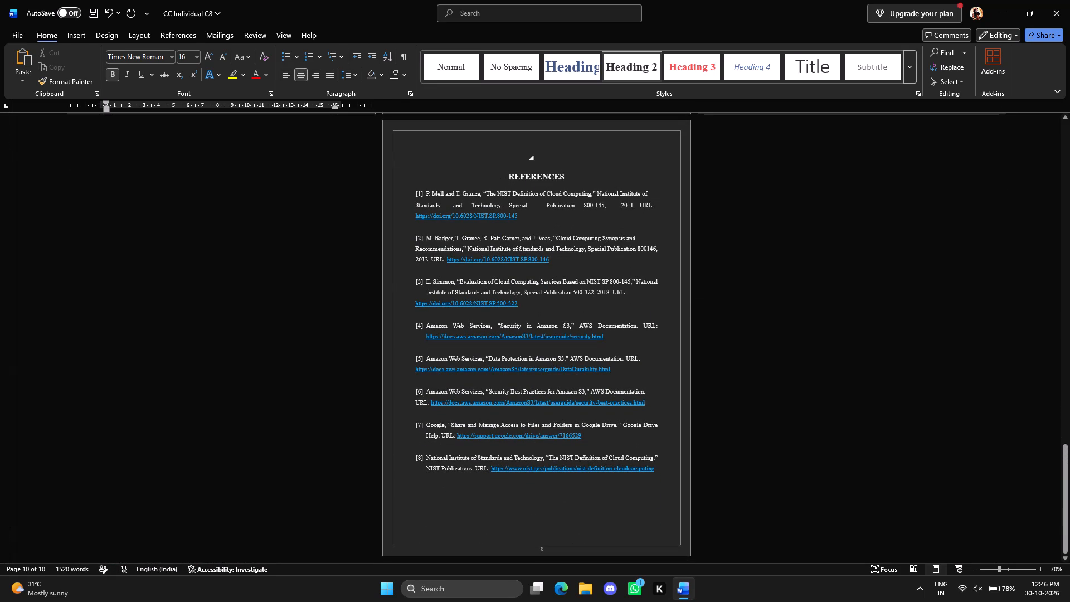
{"action": "left_click", "coordinate": [556, 162]}
{"action": "key", "text": "BackSpace"}
{"action": "key", "text": "BackSpace"}
{"action": "key", "text": "BackSpace"}
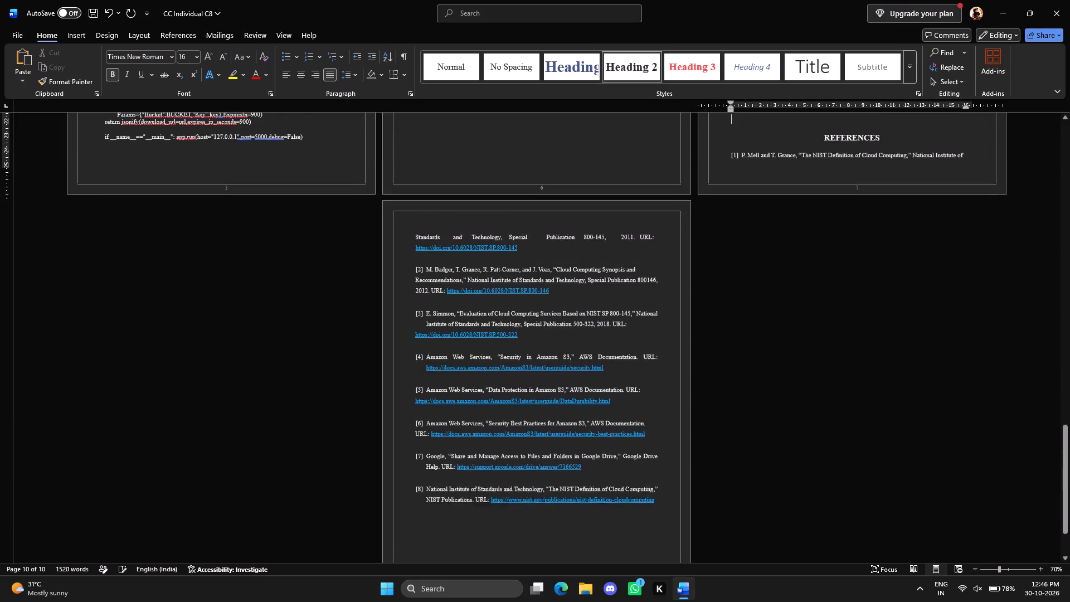
{"action": "key", "text": "Return"}
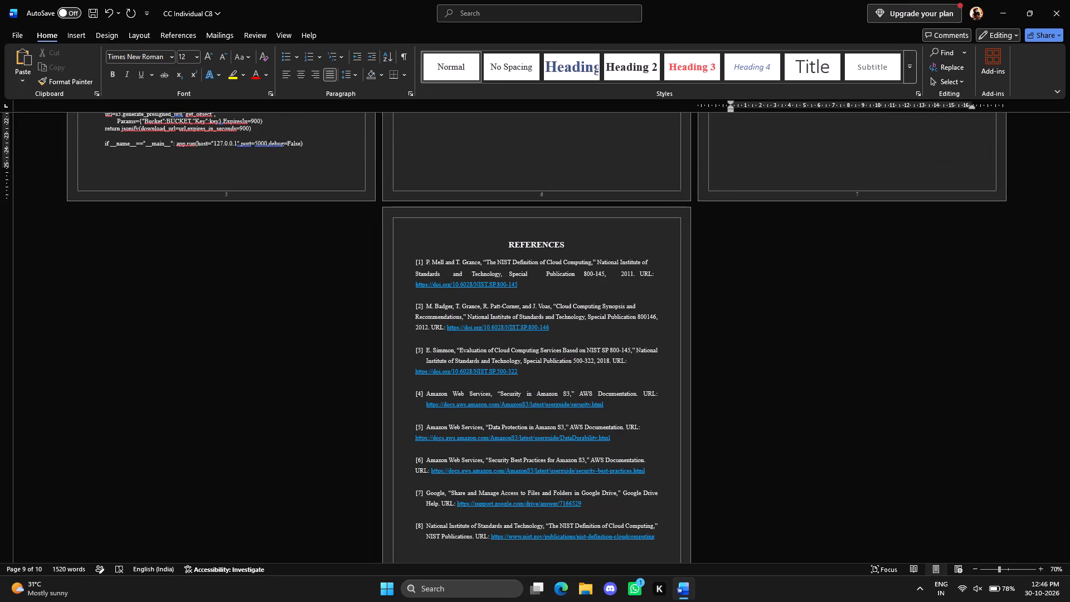
{"action": "key", "text": "ctrl+s"}
Export the cloud computing report to the desktop as the PDF CC Individual C8 at minimum size, replacing the existing file.
{"action": "scroll", "coordinate": [556, 162], "scroll_direction": "up", "scroll_amount": 5}
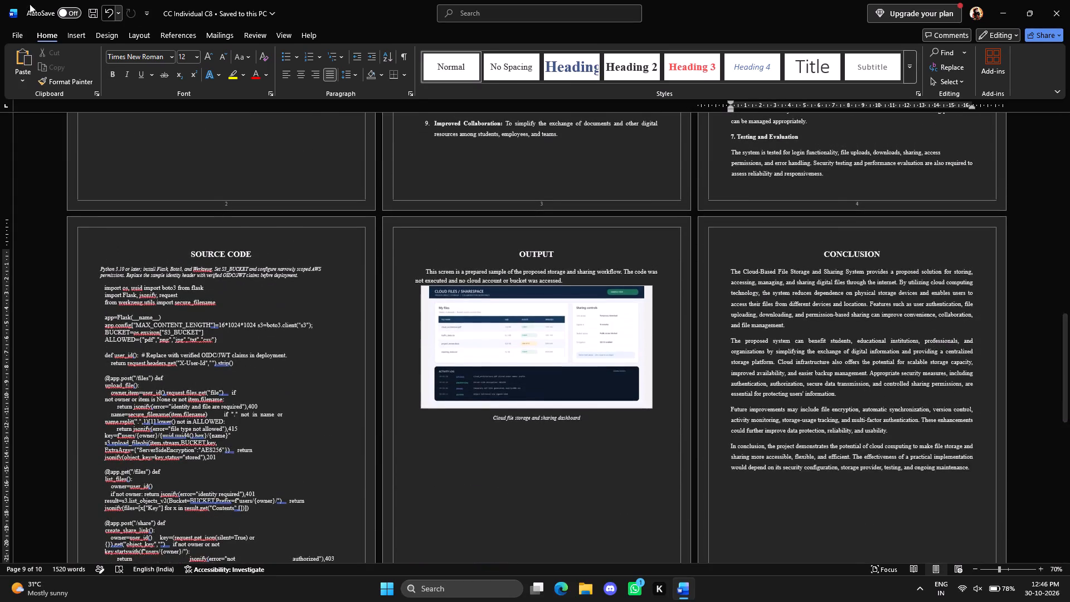
{"action": "left_click", "coordinate": [11, 27]}
{"action": "left_click", "coordinate": [69, 210]}
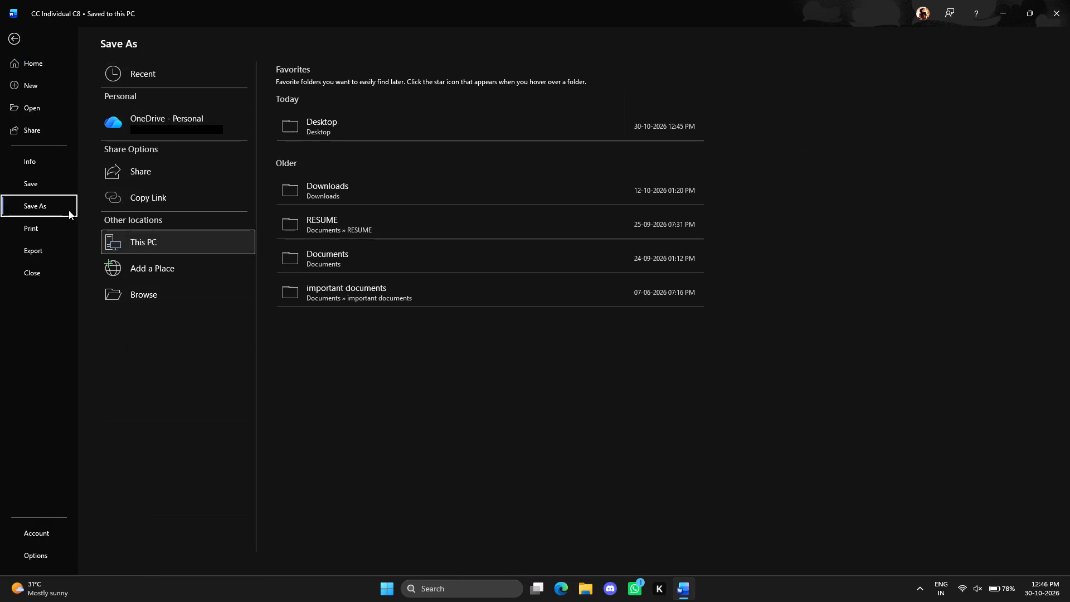
{"action": "left_click", "coordinate": [288, 130]}
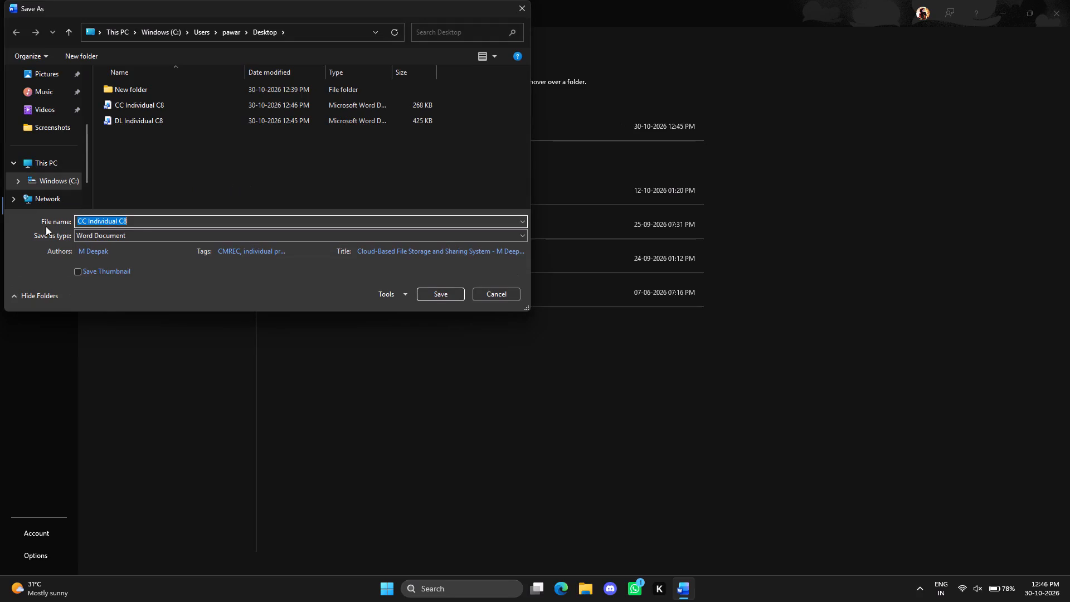
{"action": "left_click", "coordinate": [99, 230]}
{"action": "left_click", "coordinate": [97, 296]}
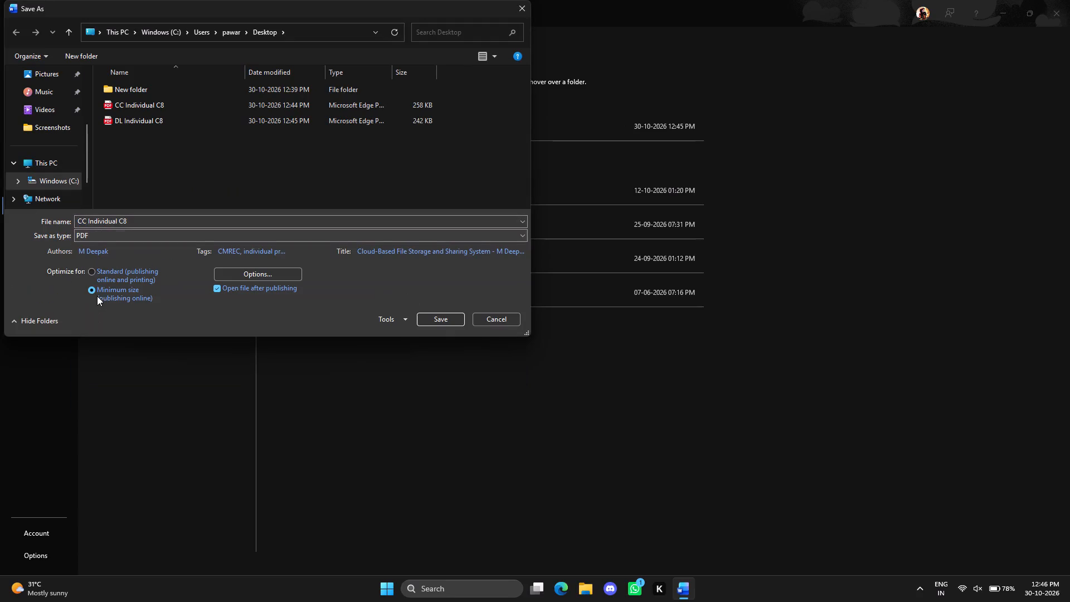
{"action": "key", "text": "Return"}
{"action": "key", "text": "Return"}
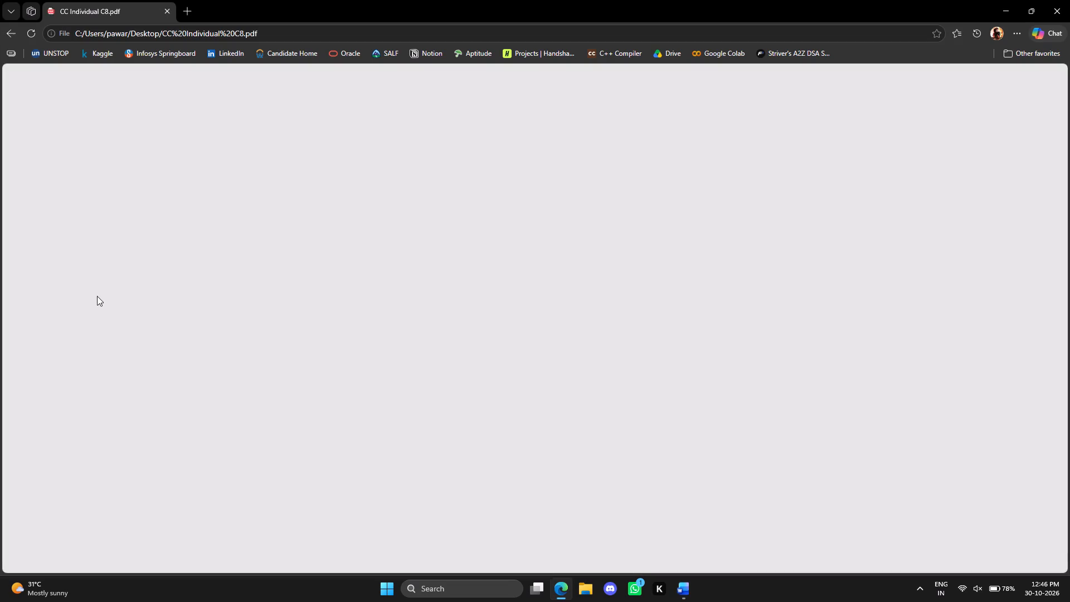
Look through the exported CC Individual C8 PDF to its references, and close both it and the CC Individual C8 document.
{"action": "scroll", "coordinate": [404, 247], "scroll_direction": "down", "scroll_amount": 7}
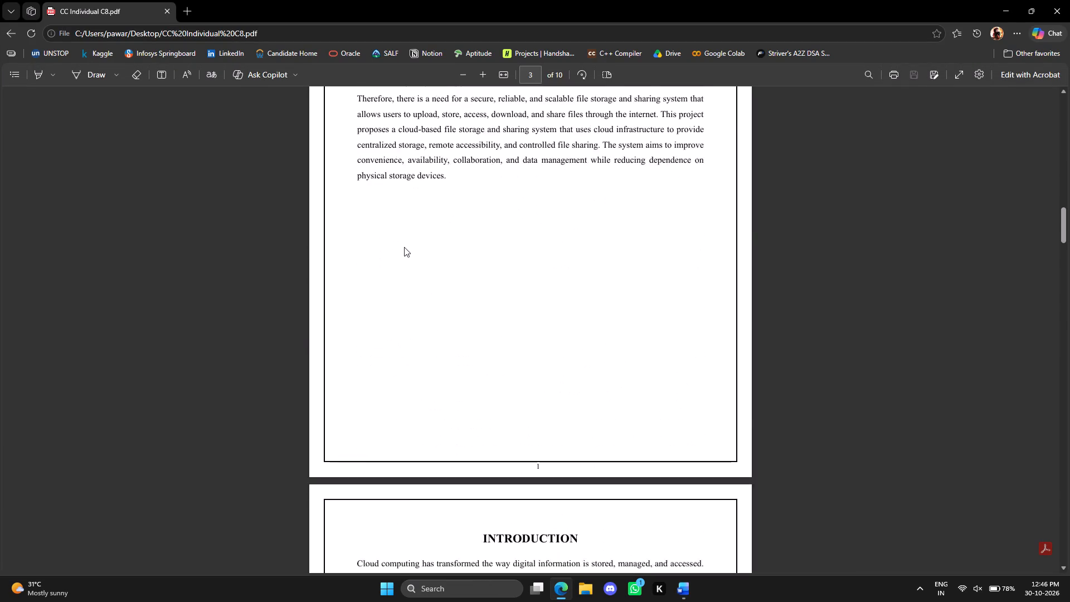
{"action": "scroll", "coordinate": [404, 247], "scroll_direction": "down", "scroll_amount": 12}
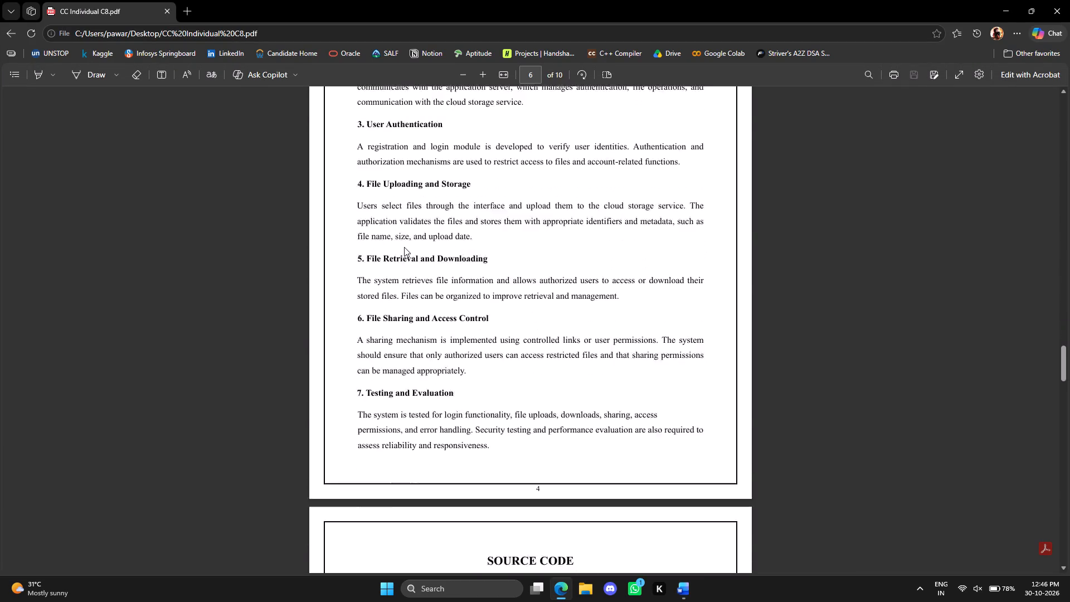
{"action": "scroll", "coordinate": [404, 247], "scroll_direction": "down", "scroll_amount": 10}
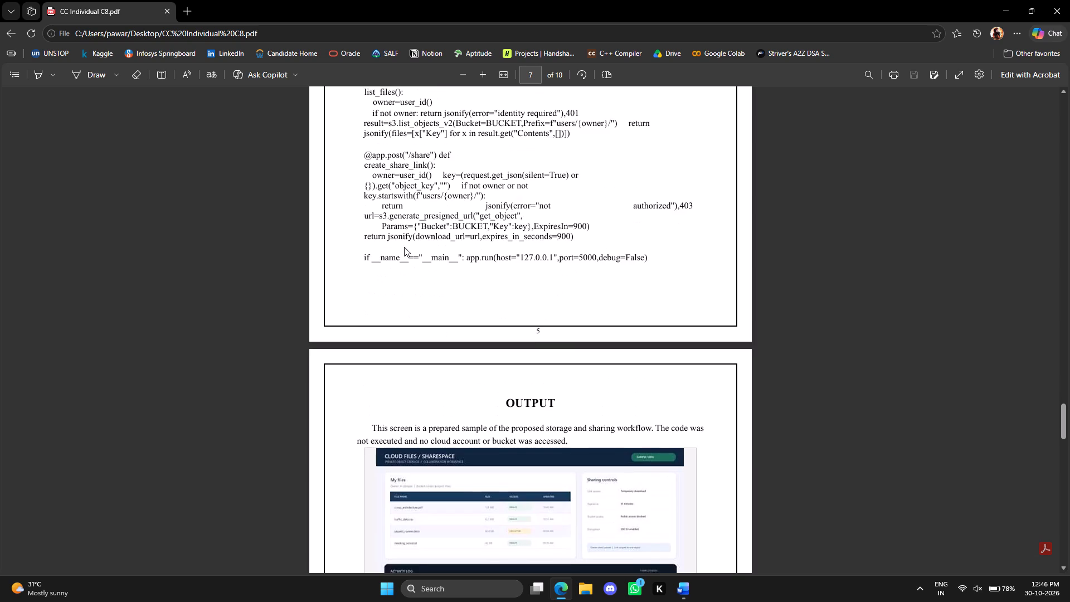
{"action": "scroll", "coordinate": [404, 247], "scroll_direction": "down", "scroll_amount": 17}
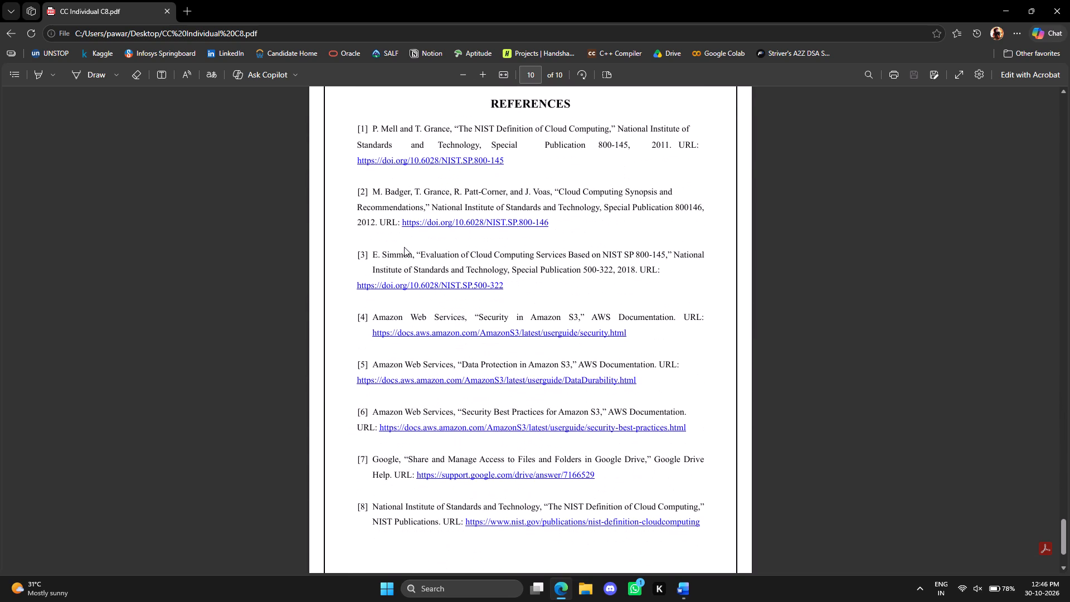
{"action": "key", "text": "ctrl+w"}
{"action": "left_click", "coordinate": [1069, 0]}
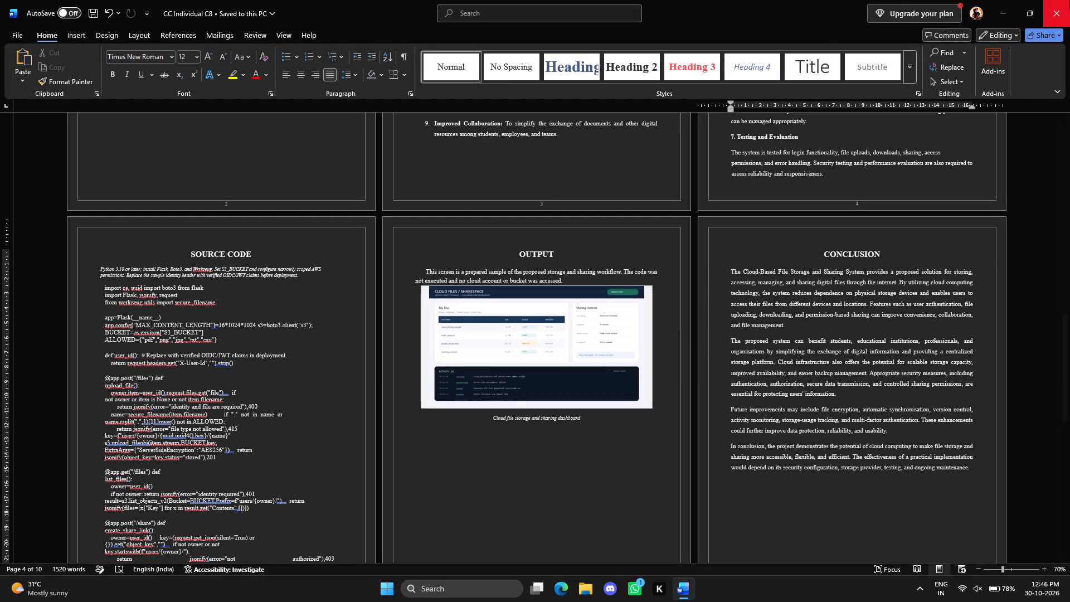
Open both exported PDFs from the desktop, check the section starts in DL Individual C8, and close them.
{"action": "left_click_drag", "start_coordinate": [45, 525], "coordinate": [9, 477]}
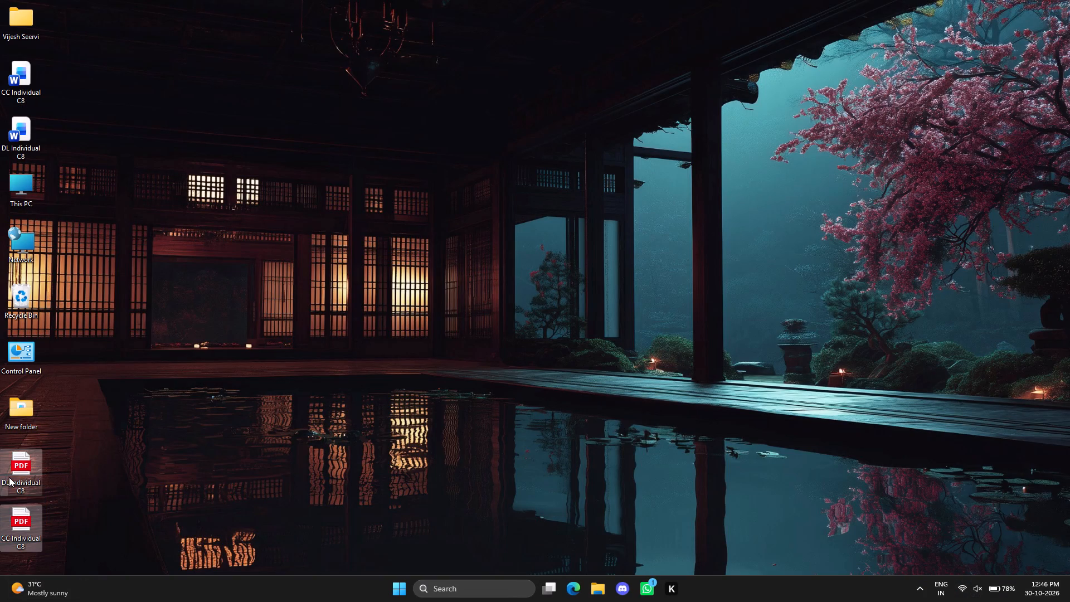
{"action": "key", "text": "Return"}
{"action": "left_click", "coordinate": [135, 0]}
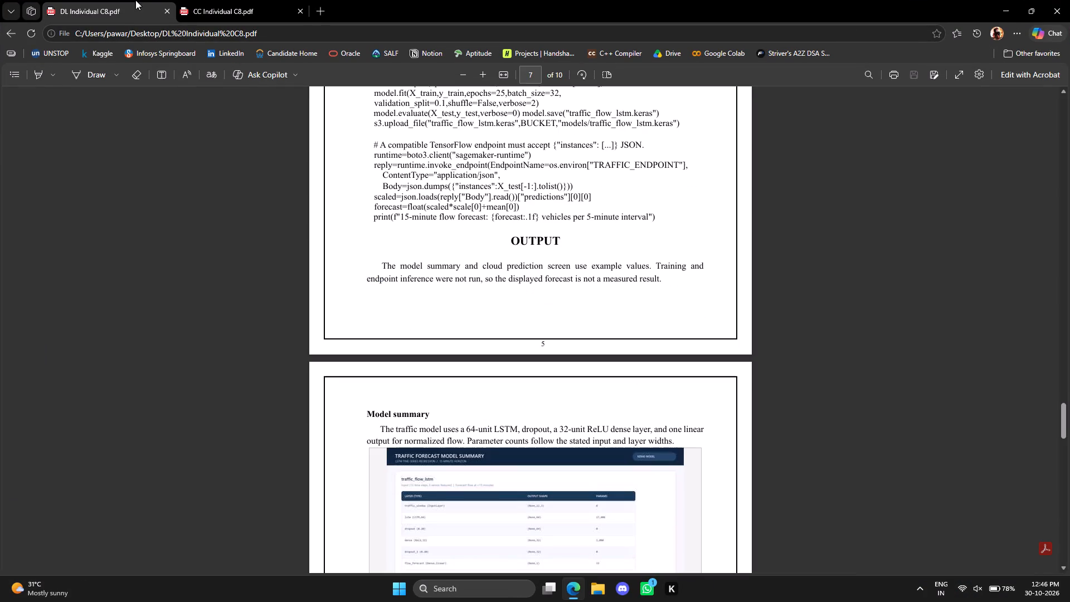
{"action": "scroll", "coordinate": [353, 242], "scroll_direction": "up", "scroll_amount": 5}
{"action": "left_click", "coordinate": [1069, 0]}
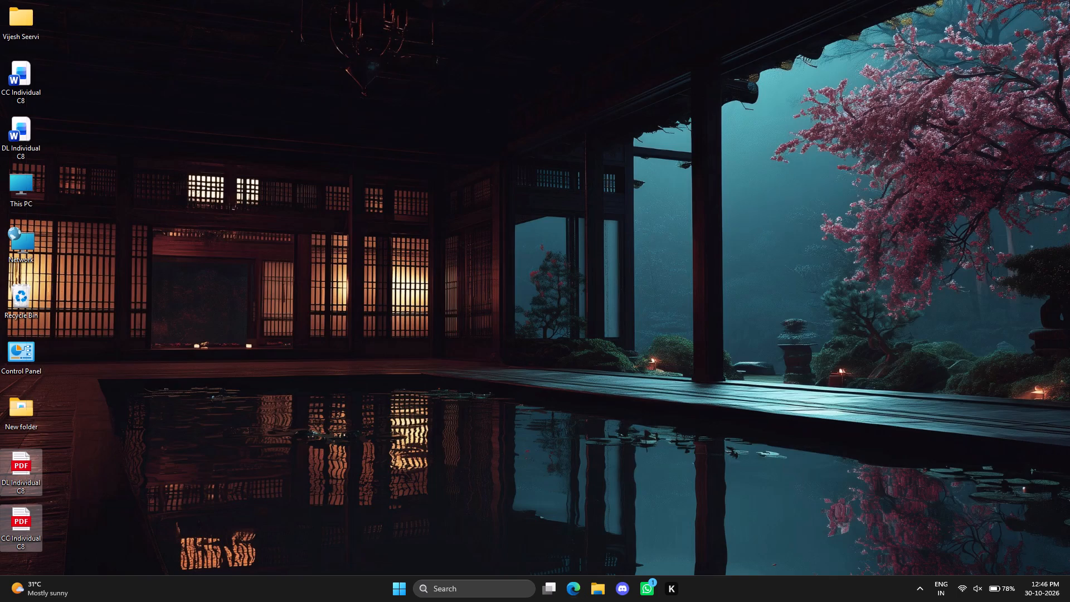
Open the DL Individual C8 document and add a blank line after the last Methodology paragraph so SOURCE CODE starts on a new page.
{"action": "double_click", "coordinate": [33, 132]}
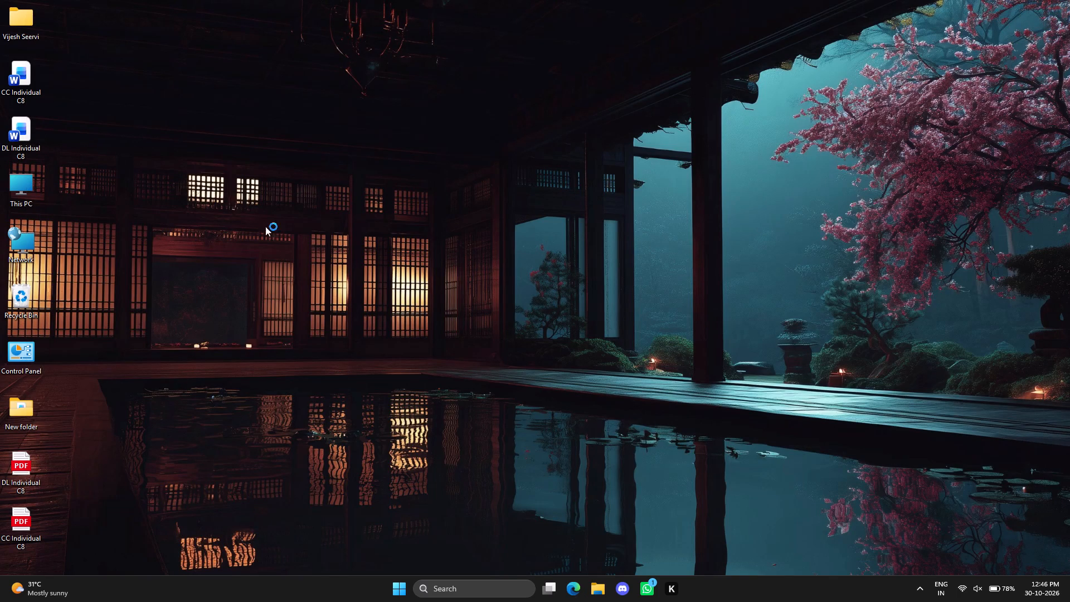
{"action": "scroll", "coordinate": [417, 290], "scroll_direction": "down", "scroll_amount": 7}
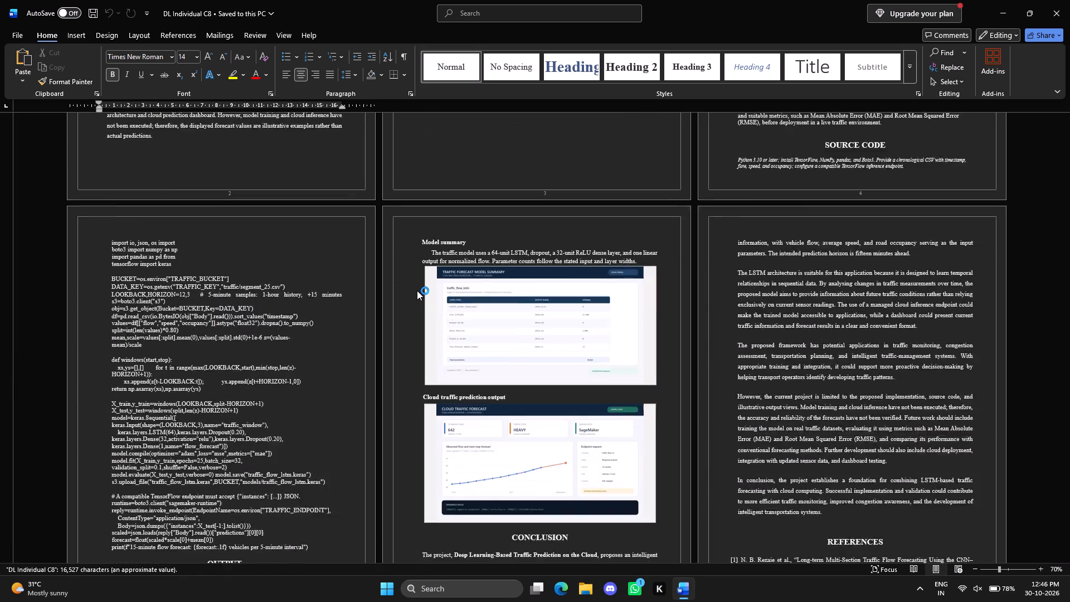
{"action": "scroll", "coordinate": [417, 290], "scroll_direction": "up", "scroll_amount": 1}
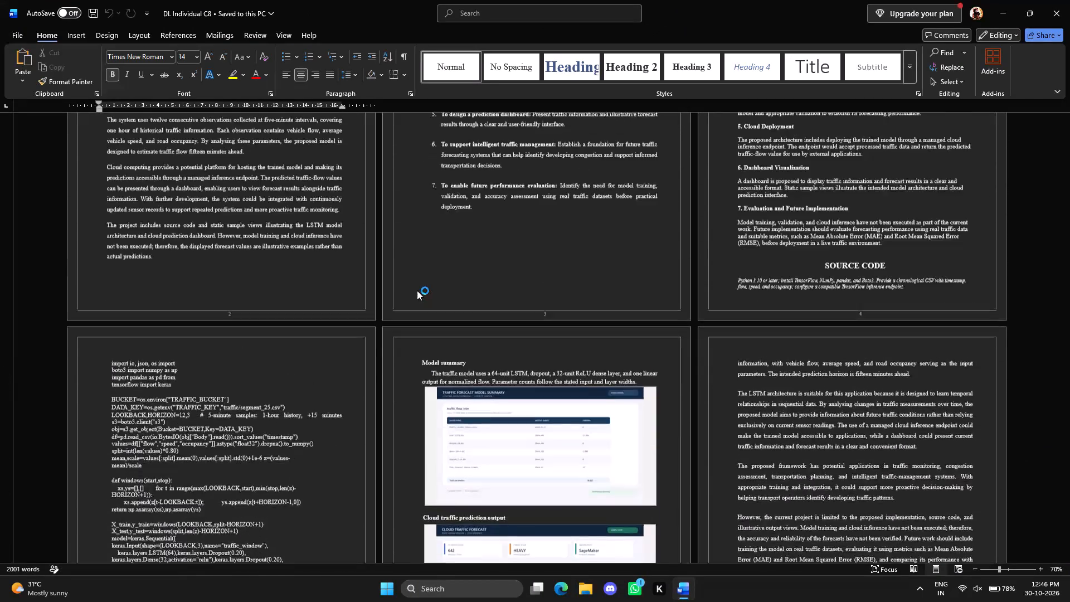
{"action": "scroll", "coordinate": [417, 290], "scroll_direction": "up", "scroll_amount": 5}
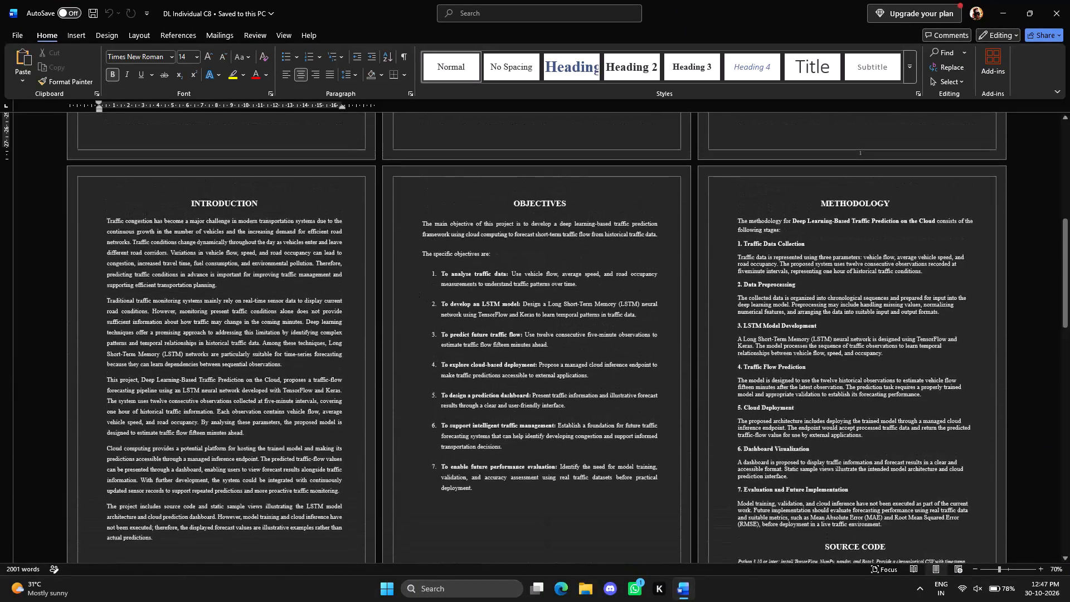
{"action": "left_click", "coordinate": [885, 524]}
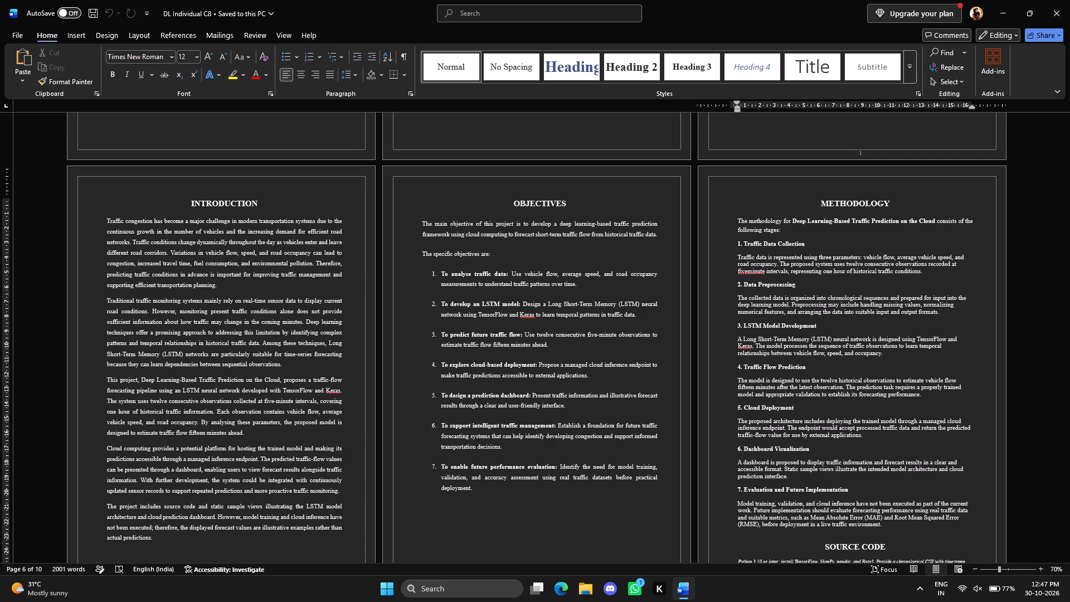
{"action": "key", "text": "Return"}
{"action": "scroll", "coordinate": [885, 524], "scroll_direction": "down", "scroll_amount": 3}
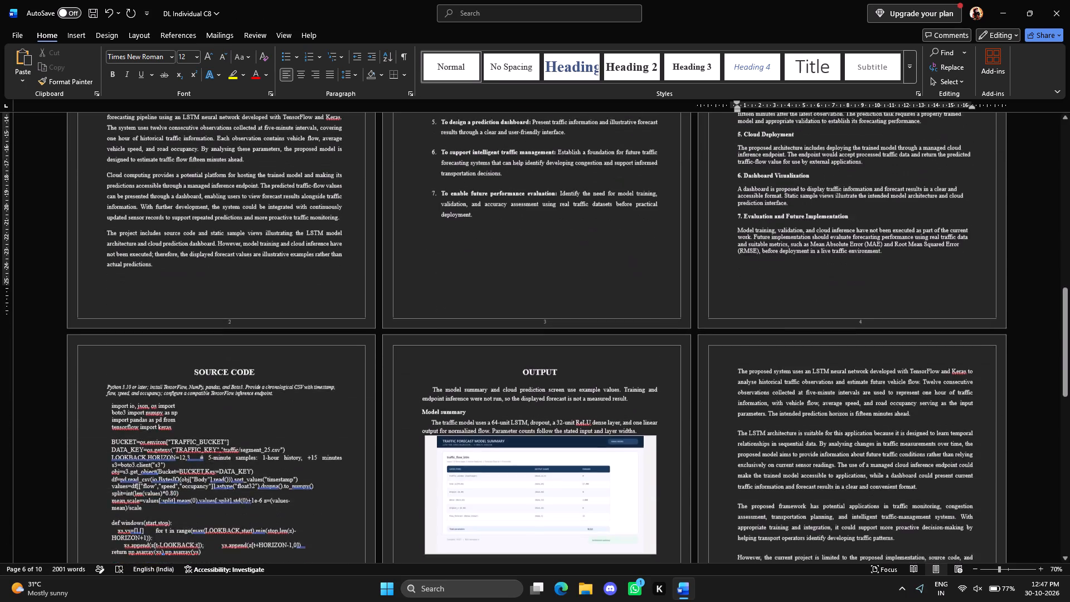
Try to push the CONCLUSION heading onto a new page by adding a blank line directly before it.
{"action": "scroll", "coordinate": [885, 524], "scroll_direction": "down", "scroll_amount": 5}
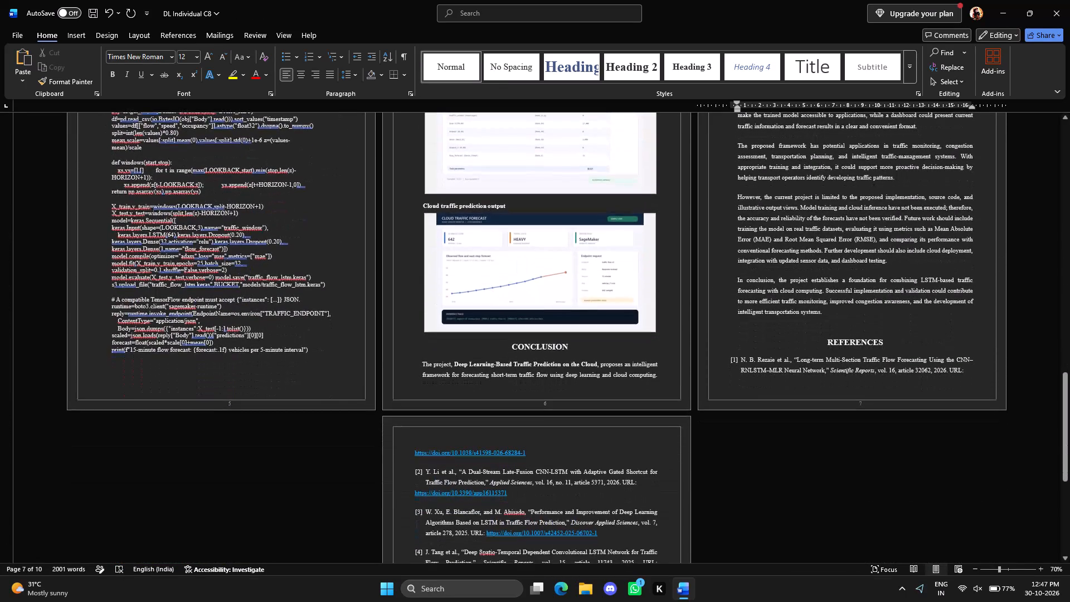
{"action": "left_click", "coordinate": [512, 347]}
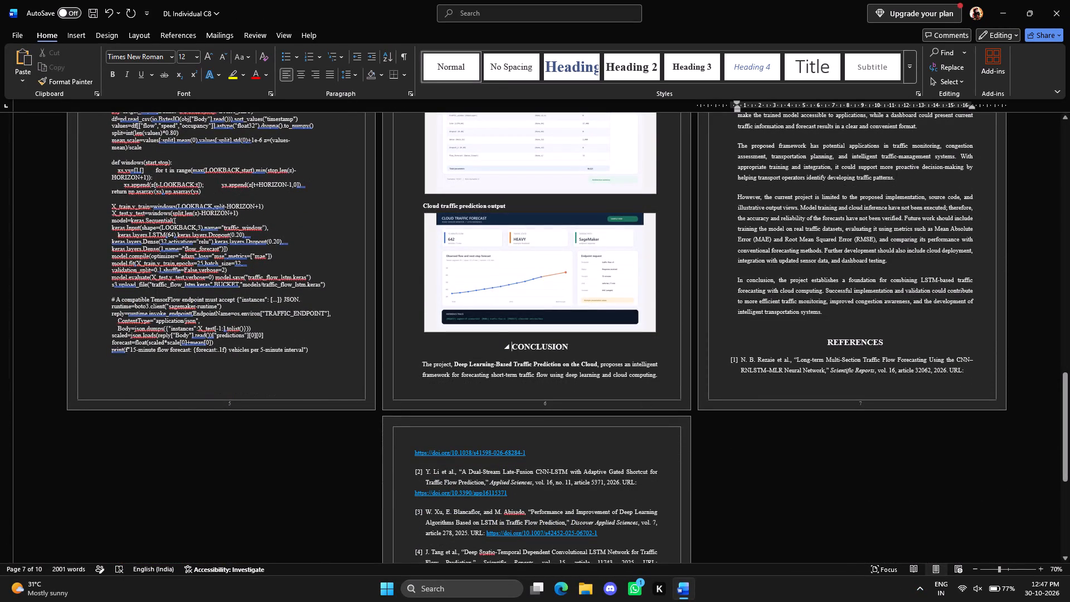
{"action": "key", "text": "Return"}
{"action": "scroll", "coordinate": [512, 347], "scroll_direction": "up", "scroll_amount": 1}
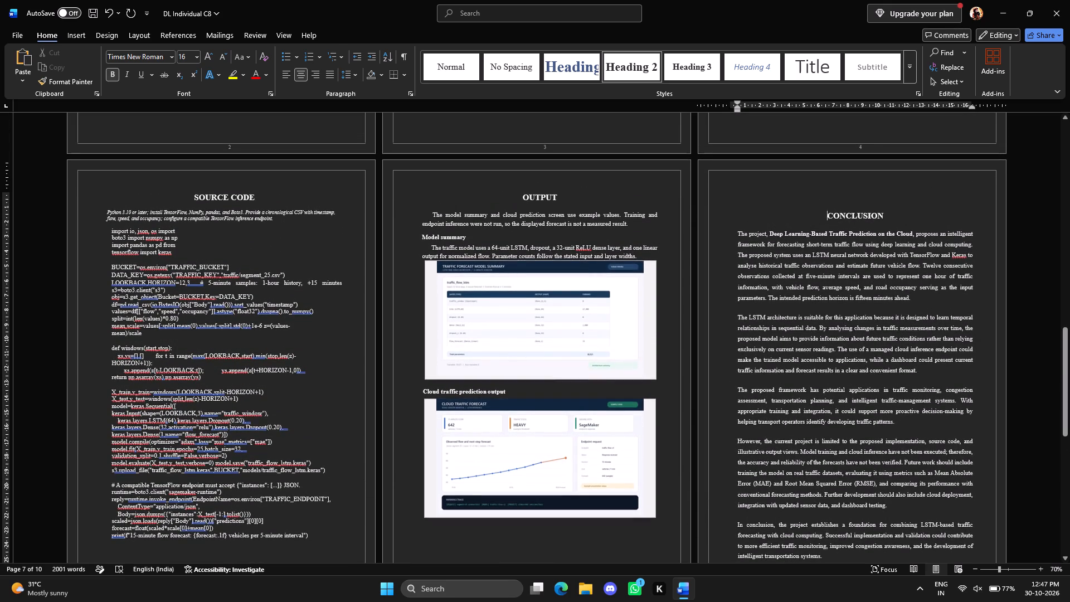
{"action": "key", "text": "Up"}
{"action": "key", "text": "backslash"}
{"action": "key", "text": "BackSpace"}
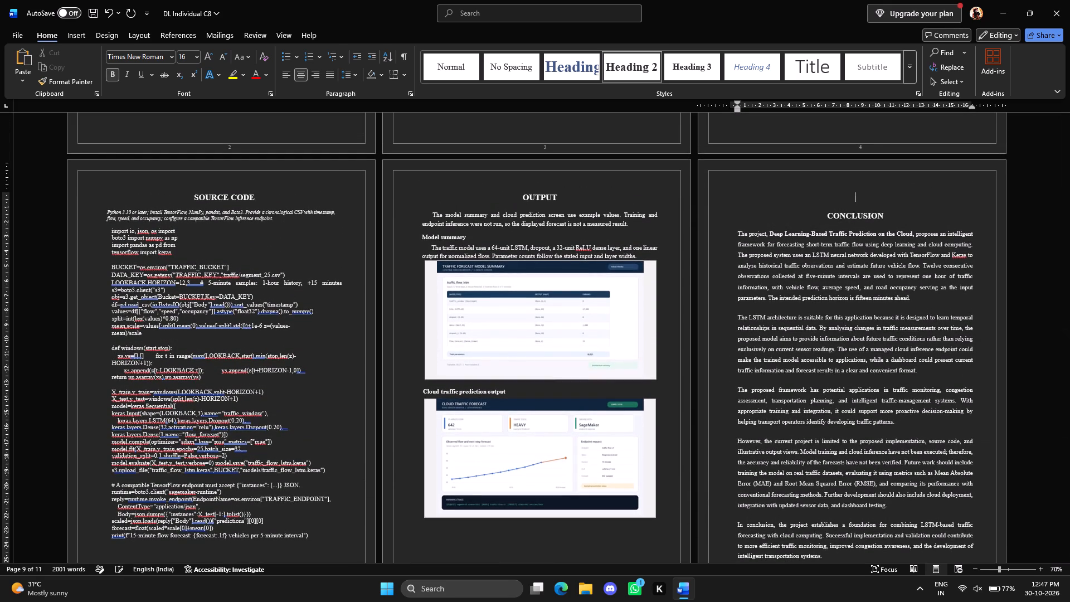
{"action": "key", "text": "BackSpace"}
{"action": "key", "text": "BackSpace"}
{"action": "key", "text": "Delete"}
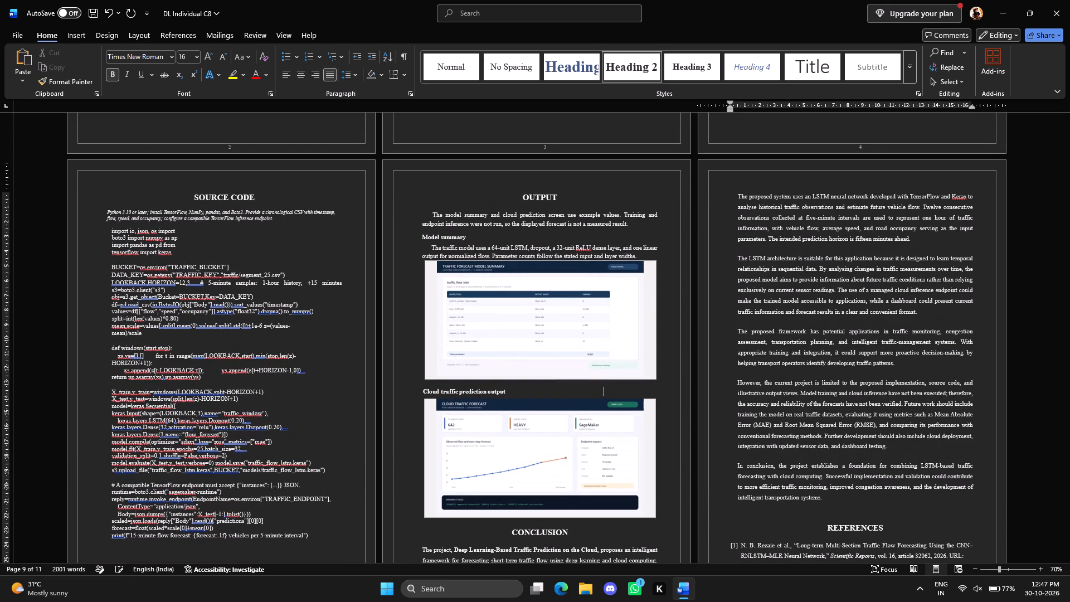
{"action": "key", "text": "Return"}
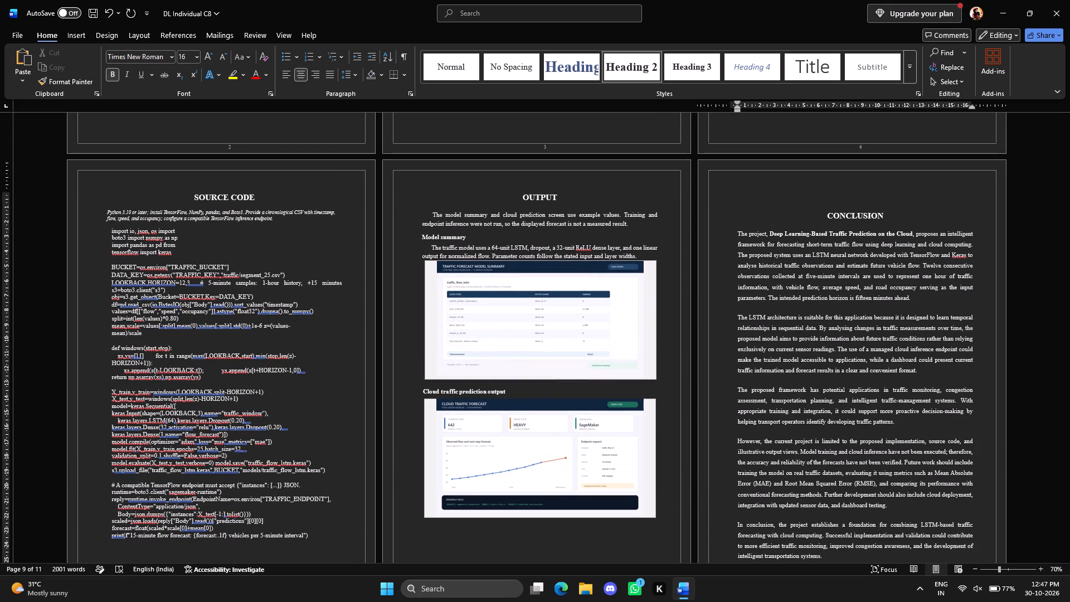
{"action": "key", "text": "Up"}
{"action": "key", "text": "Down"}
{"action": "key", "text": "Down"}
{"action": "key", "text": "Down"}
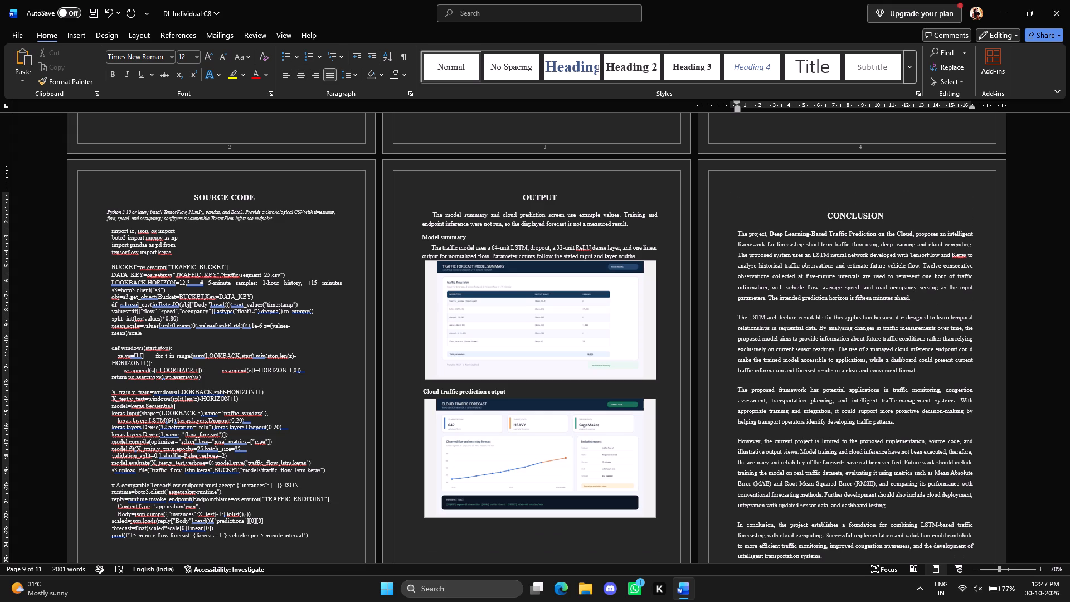
Rework the line break below the cloud traffic prediction image so CONCLUSION starts at the top of a new page, and save.
{"action": "scroll", "coordinate": [693, 392], "scroll_direction": "down", "scroll_amount": 1}
{"action": "left_click", "coordinate": [606, 420]}
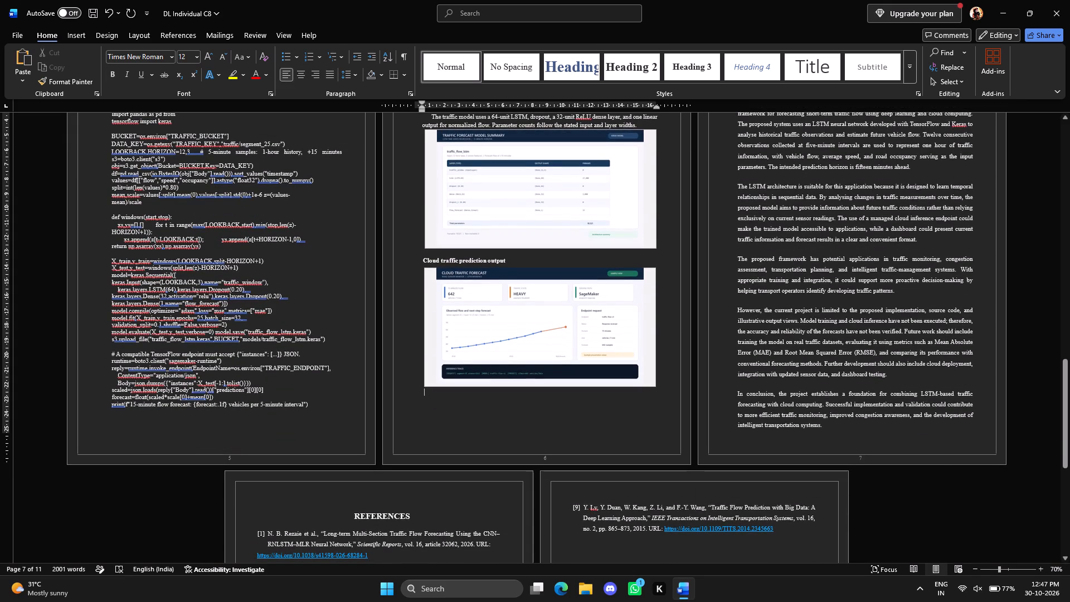
{"action": "key", "text": "Delete"}
{"action": "key", "text": "BackSpace"}
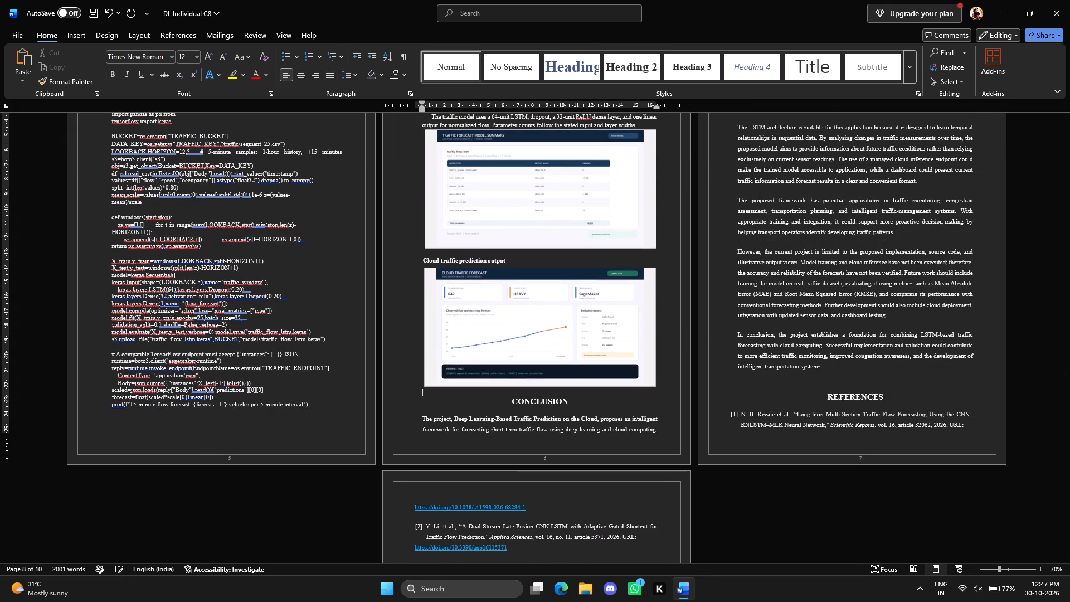
{"action": "key", "text": "Return"}
{"action": "scroll", "coordinate": [606, 420], "scroll_direction": "up", "scroll_amount": 2}
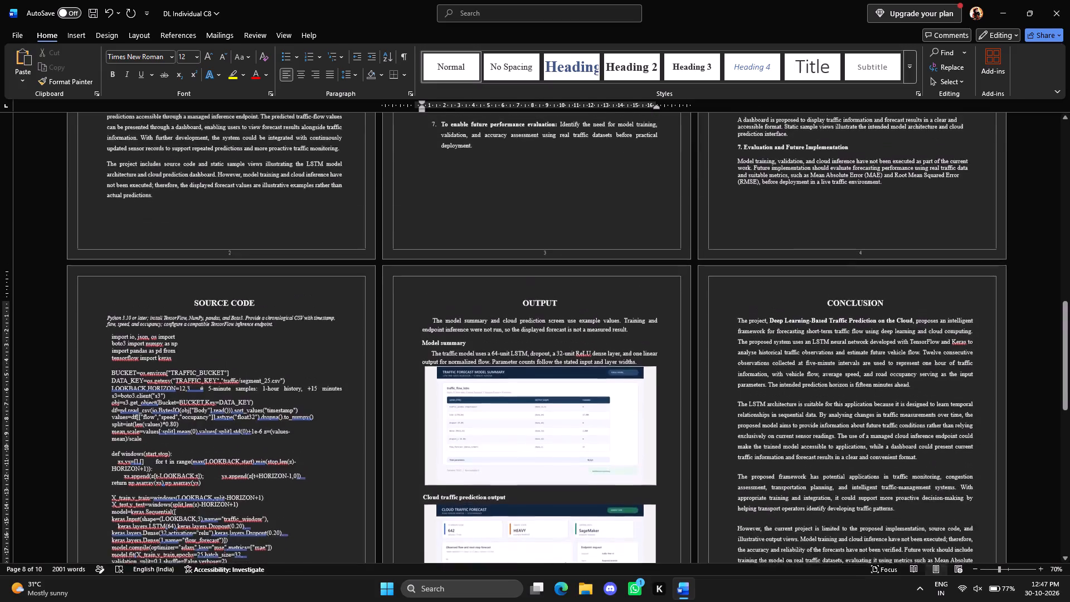
{"action": "scroll", "coordinate": [606, 420], "scroll_direction": "up", "scroll_amount": 1}
{"action": "scroll", "coordinate": [606, 420], "scroll_direction": "down", "scroll_amount": 3}
{"action": "key", "text": "ctrl+s"}
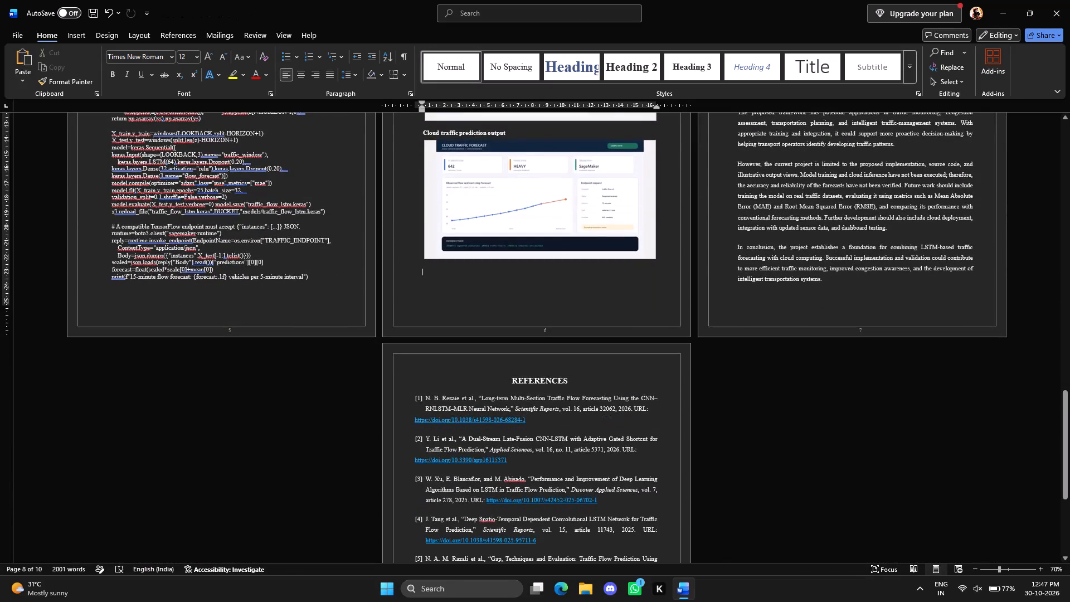
Export the deep learning report to the desktop as the PDF DL Individual C8 at minimum size, replacing the existing file.
{"action": "left_click", "coordinate": [13, 37]}
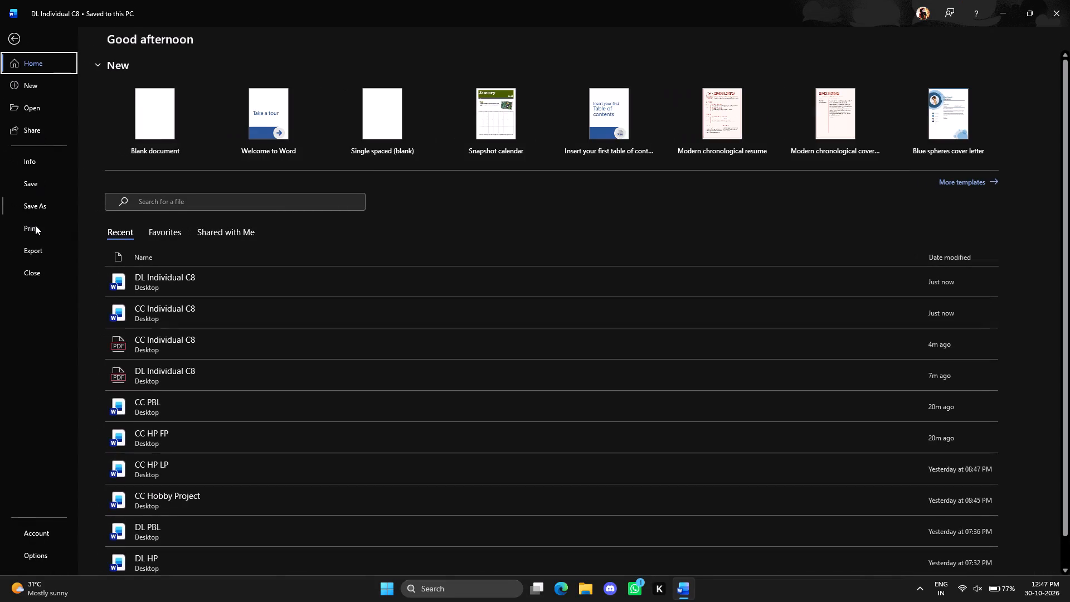
{"action": "left_click", "coordinate": [53, 201]}
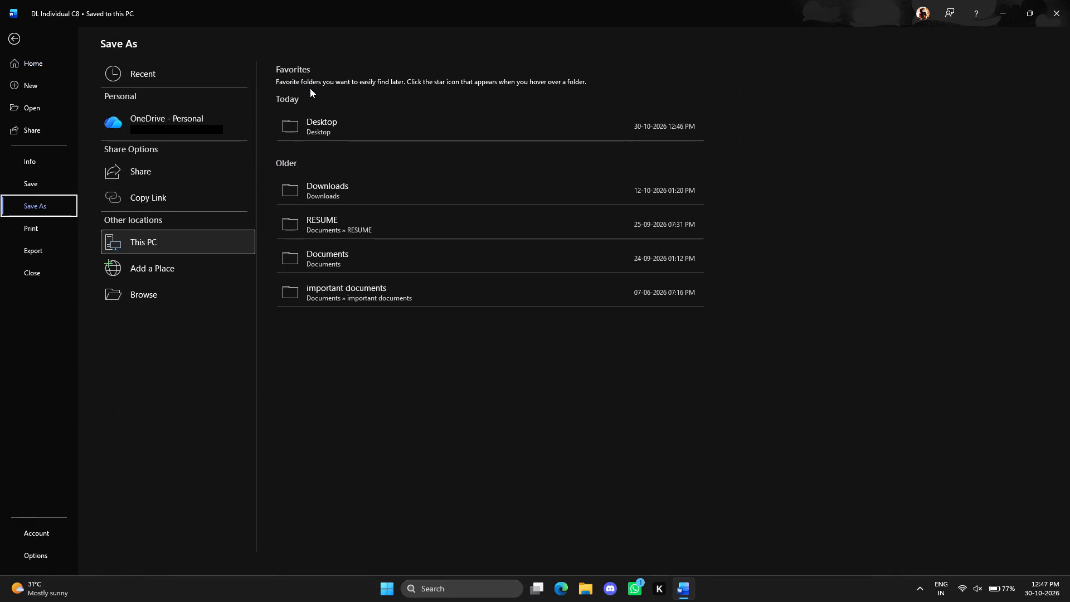
{"action": "left_click", "coordinate": [321, 111]}
{"action": "left_click", "coordinate": [152, 232]}
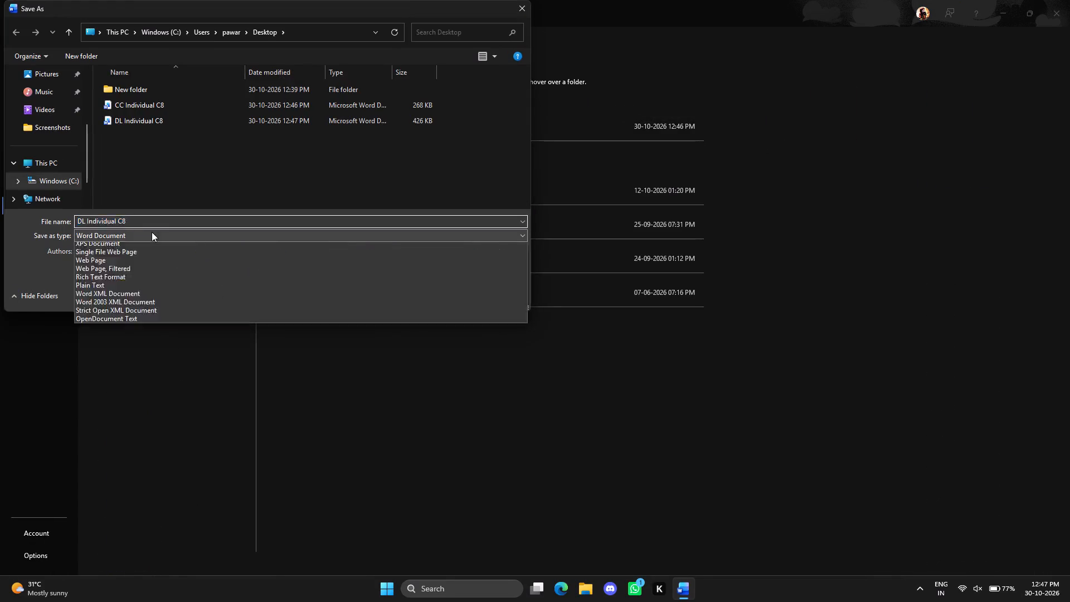
{"action": "left_click", "coordinate": [108, 293]}
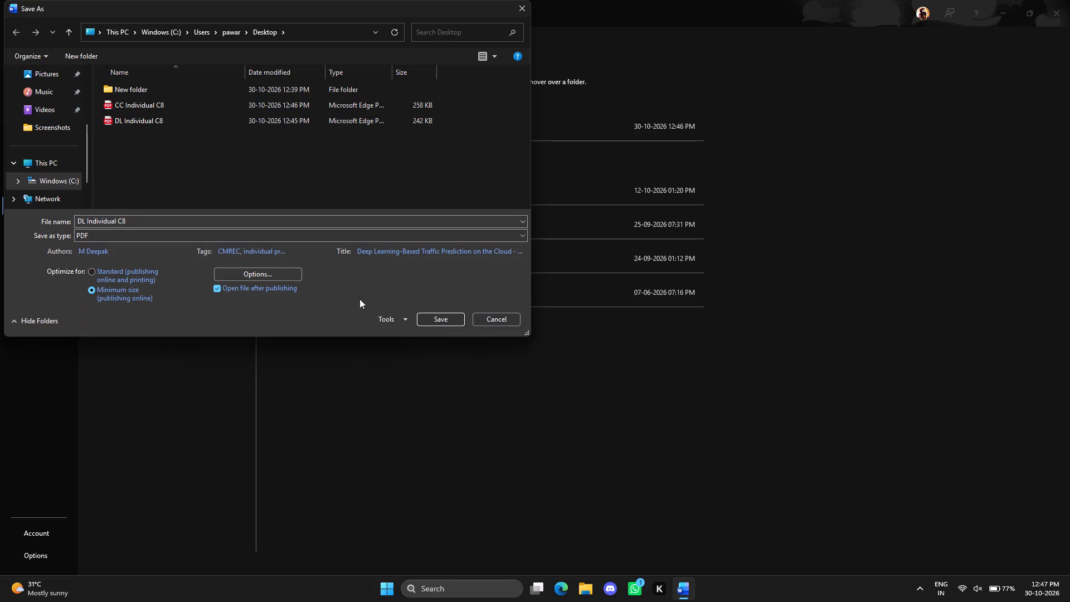
{"action": "left_click", "coordinate": [420, 313]}
{"action": "key", "text": "Return"}
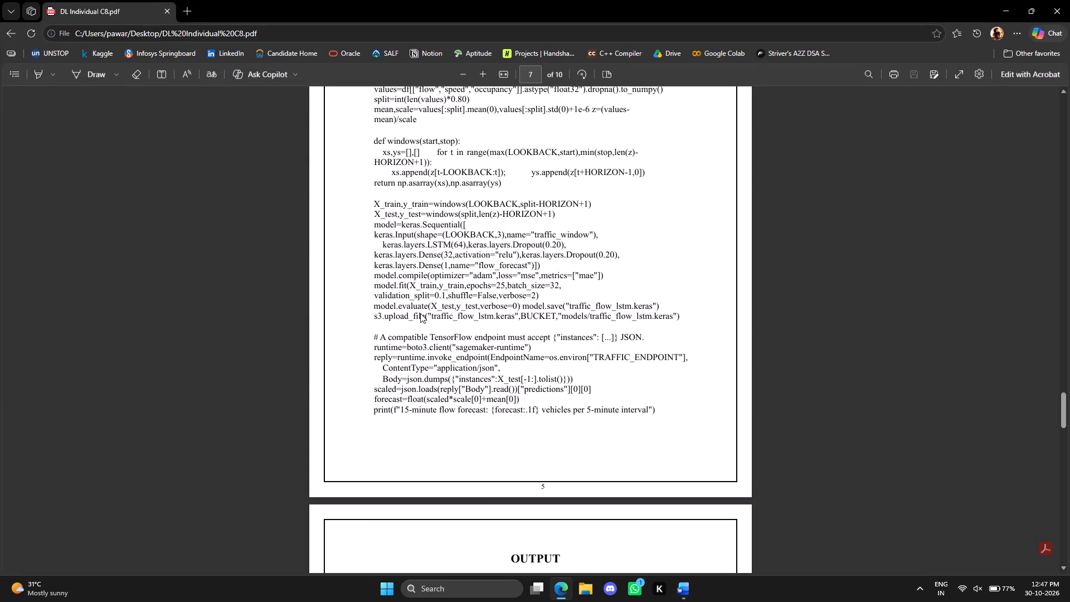
Look through the newly exported DL Individual C8 PDF to check that each section starts on its own page.
{"action": "scroll", "coordinate": [583, 318], "scroll_direction": "down", "scroll_amount": 19}
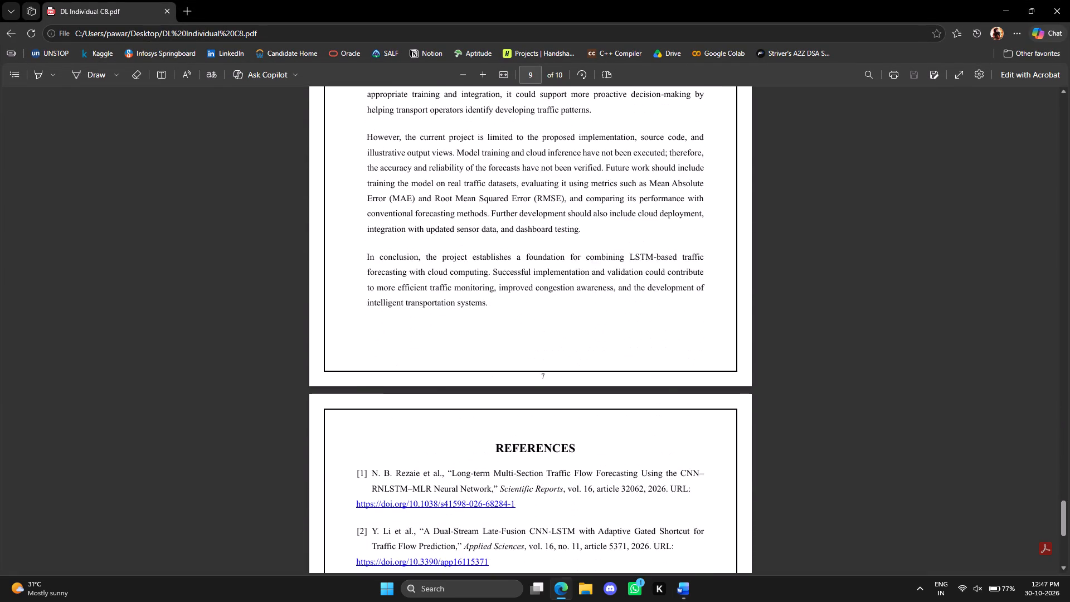
Close the DL Individual C8 PDF and the Word window to get back to the desktop.
{"action": "scroll", "coordinate": [583, 318], "scroll_direction": "down", "scroll_amount": 8}
{"action": "left_click", "coordinate": [1069, 0]}
{"action": "left_click", "coordinate": [1069, 0]}
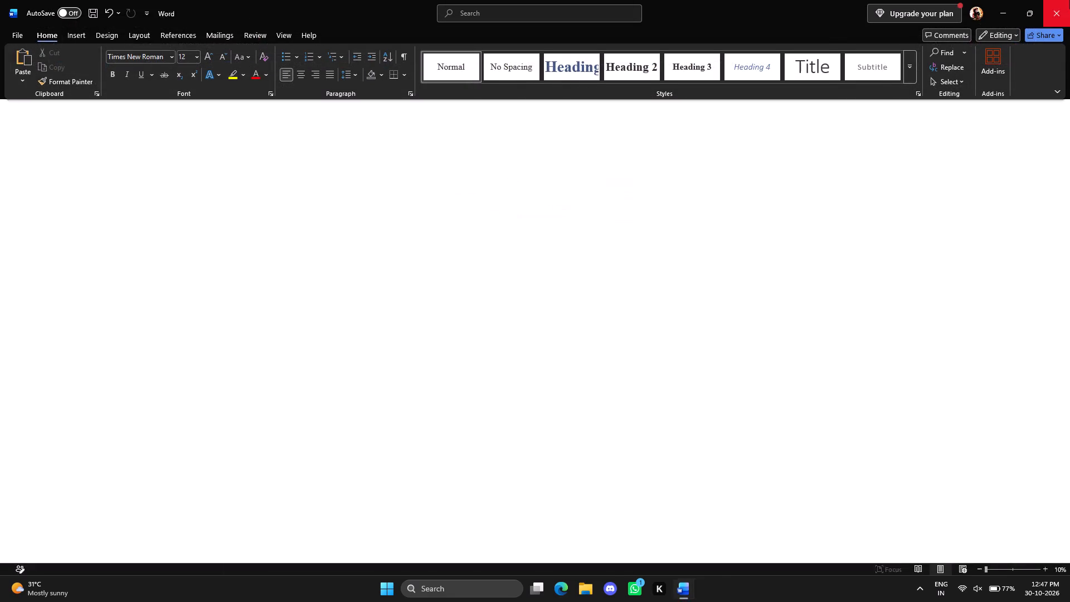
Copy the DL Individual C8 and CC Individual C8 PDF files together from the desktop.
{"action": "left_click", "coordinate": [221, 473]}
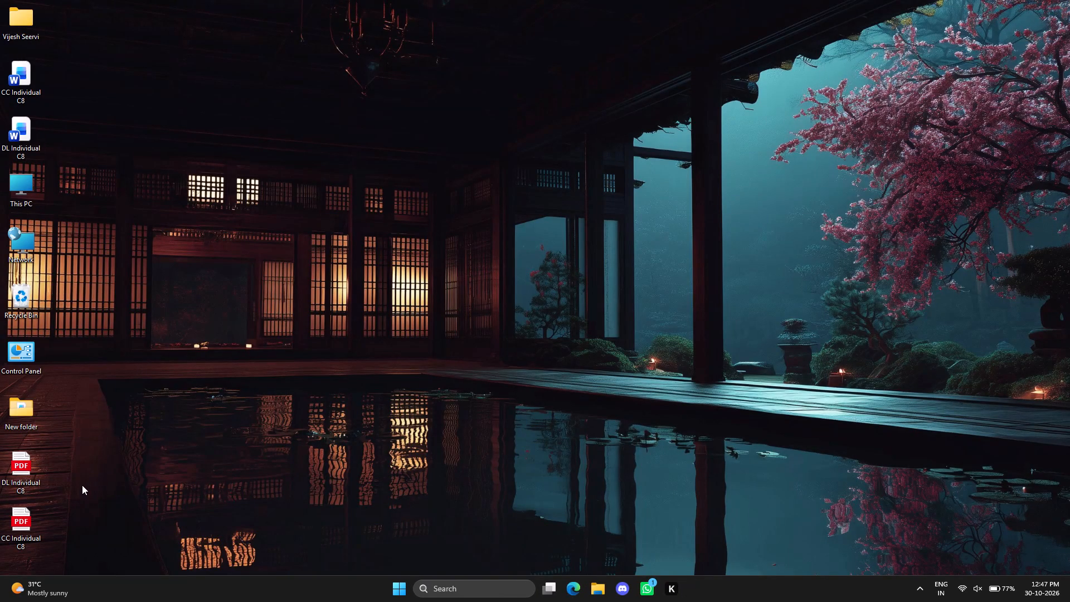
{"action": "left_click_drag", "start_coordinate": [82, 485], "coordinate": [0, 468]}
{"action": "left_click", "coordinate": [83, 474]}
{"action": "left_click_drag", "start_coordinate": [83, 474], "coordinate": [13, 536]}
{"action": "key", "text": "ctrl+c"}
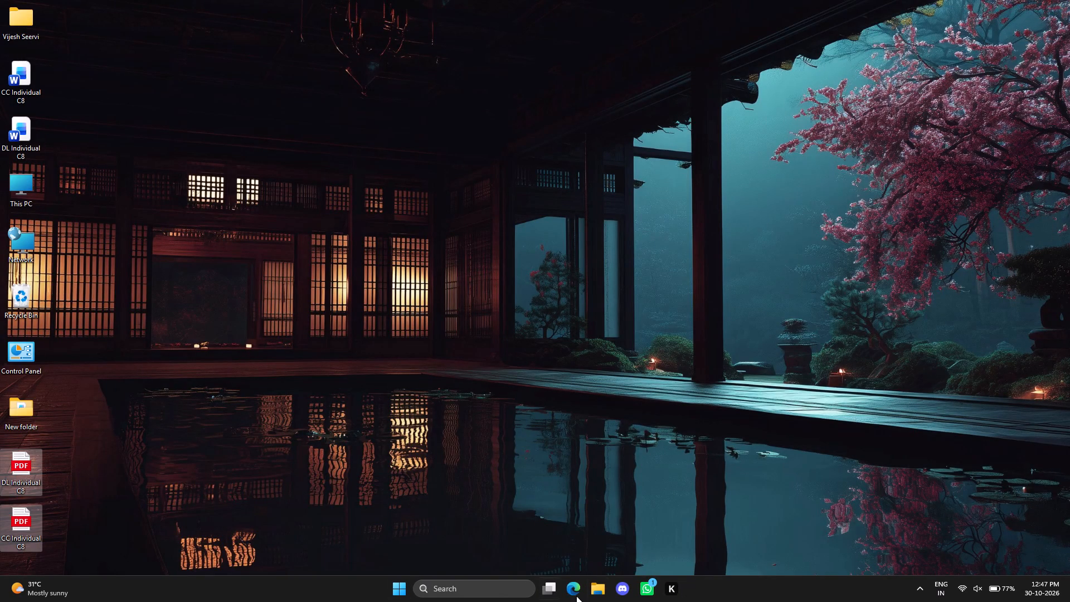
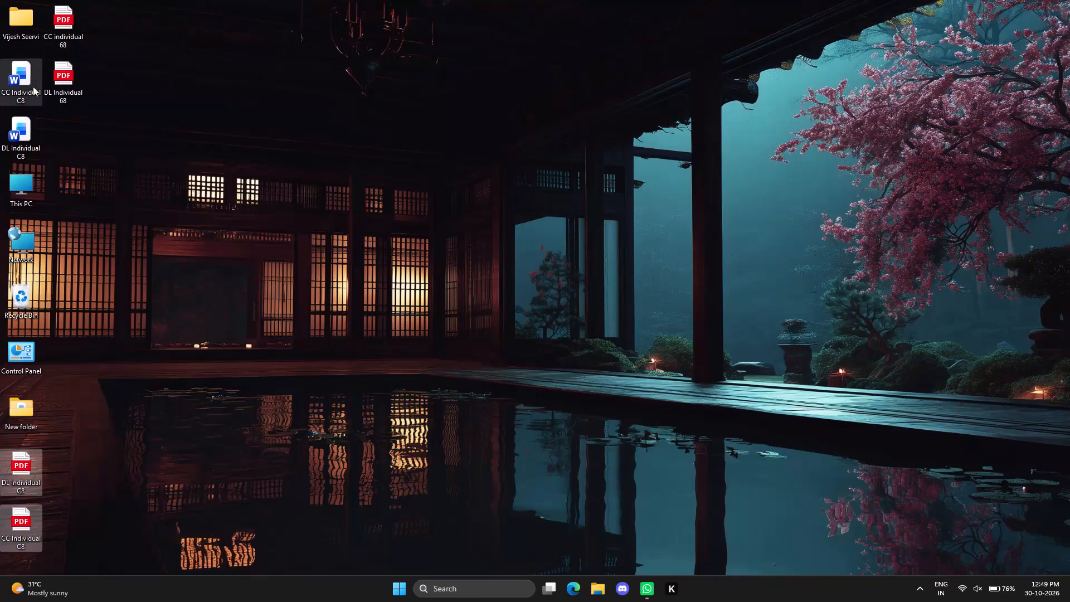
Move the CC Individual C8 and DL Individual C8 Word documents from the desktop into New folder.
{"action": "left_click", "coordinate": [77, 120]}
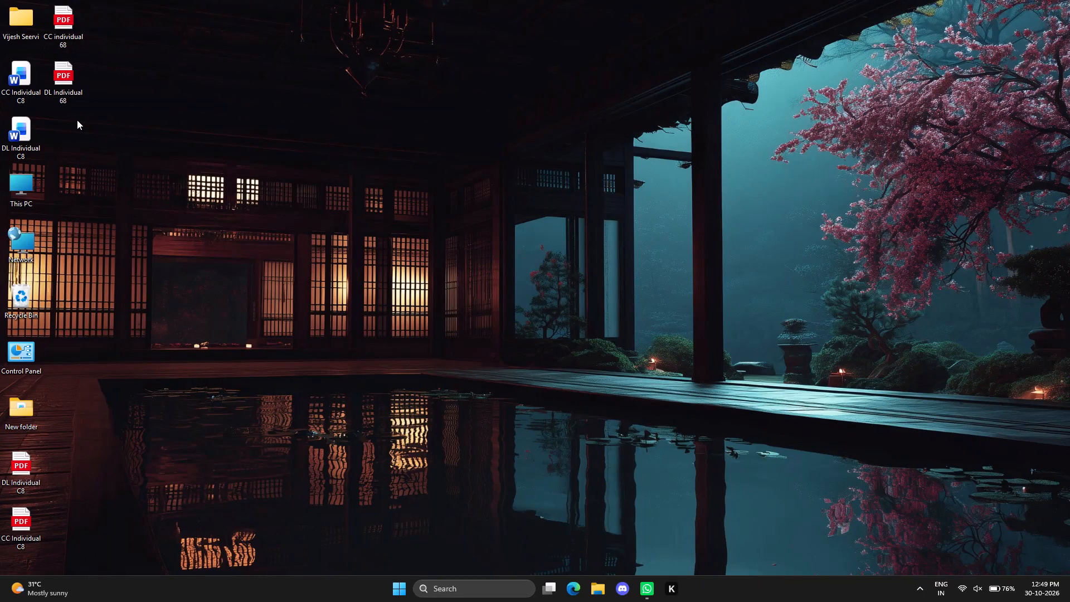
{"action": "left_click_drag", "start_coordinate": [0, 52], "coordinate": [13, 149]}
{"action": "key", "text": "ctrl+x"}
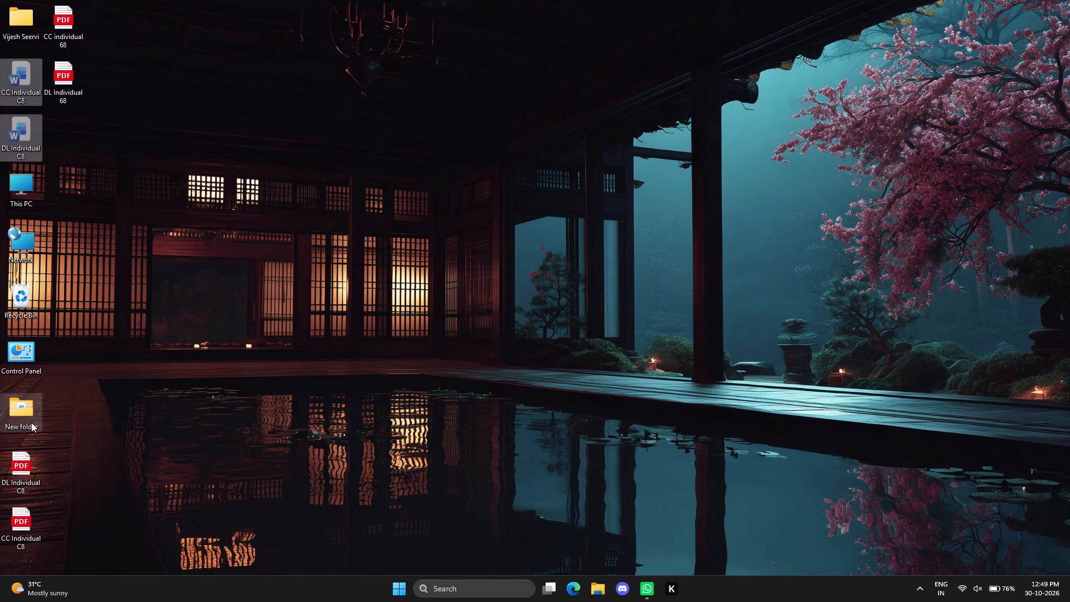
{"action": "double_click", "coordinate": [31, 423]}
{"action": "key", "text": "ctrl+v"}
{"action": "key", "text": "ctrl+w"}
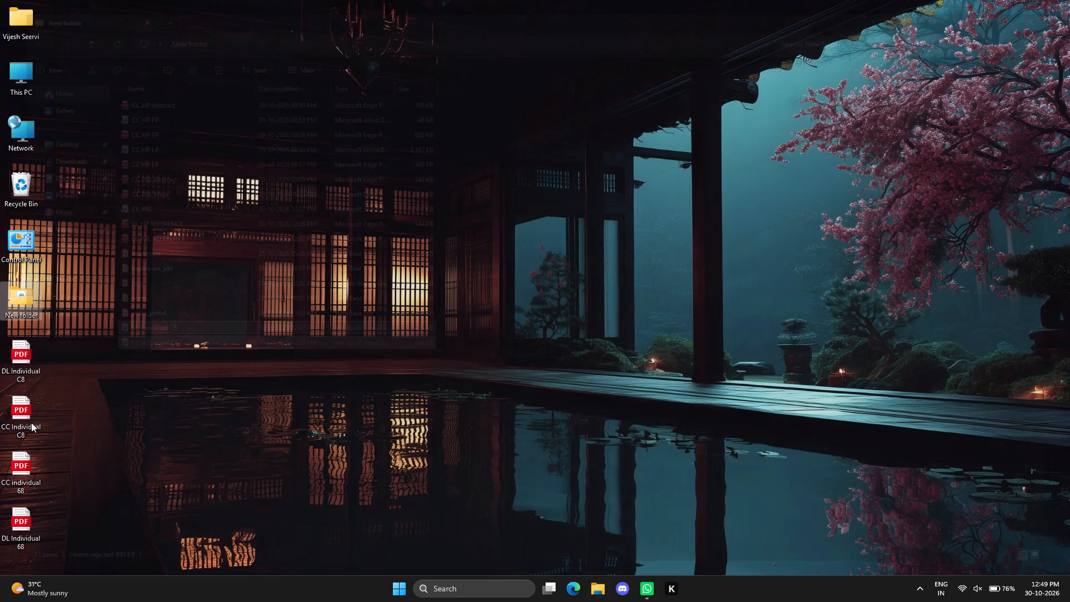
Move the DL Individual C8 and CC Individual C8 PDFs from the desktop into New folder.
{"action": "left_click_drag", "start_coordinate": [56, 425], "coordinate": [8, 375]}
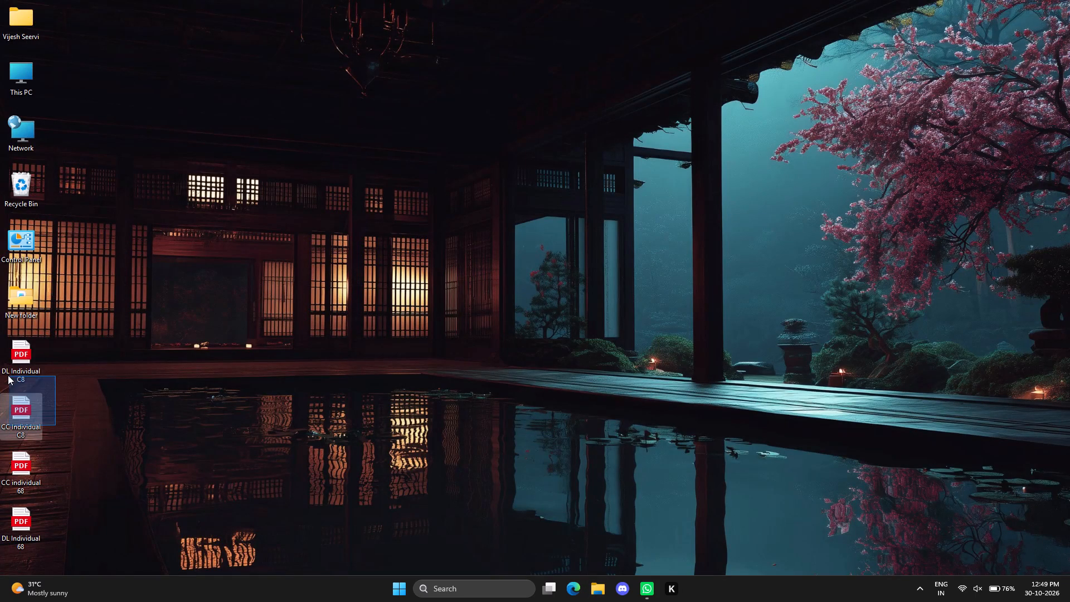
{"action": "left_click_drag", "start_coordinate": [8, 375], "coordinate": [4, 370]}
{"action": "left_click_drag", "start_coordinate": [4, 370], "coordinate": [12, 319]}
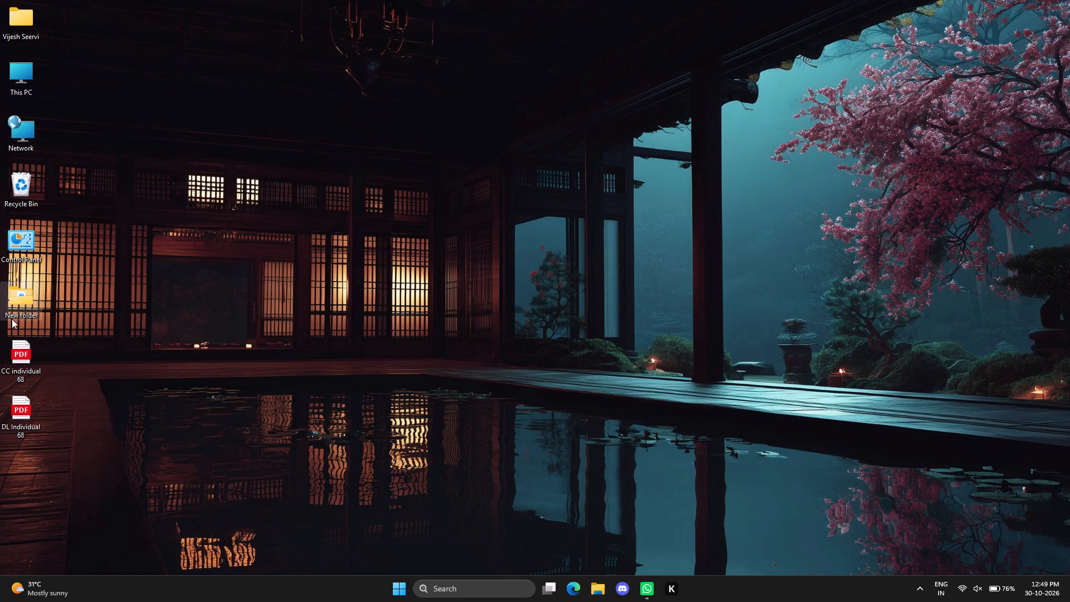
Open the desktop PDF CC individual 68 in Word as an editable document.
{"action": "left_click", "coordinate": [27, 352]}
{"action": "right_click", "coordinate": [27, 352]}
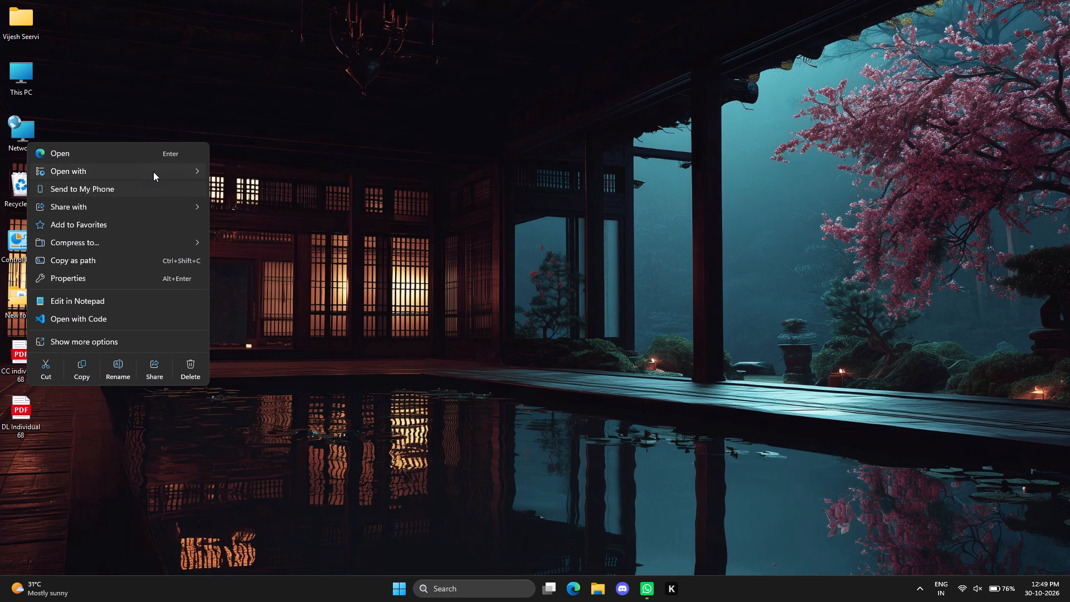
{"action": "left_click", "coordinate": [153, 172]}
{"action": "left_click", "coordinate": [299, 239]}
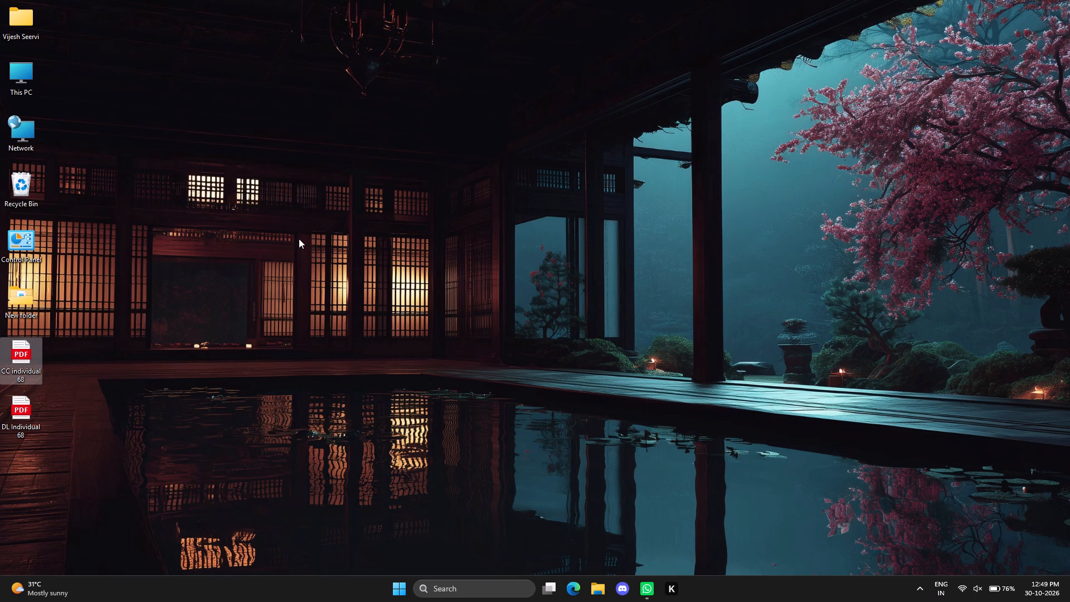
{"action": "scroll", "coordinate": [457, 322], "scroll_direction": "down", "scroll_amount": 2}
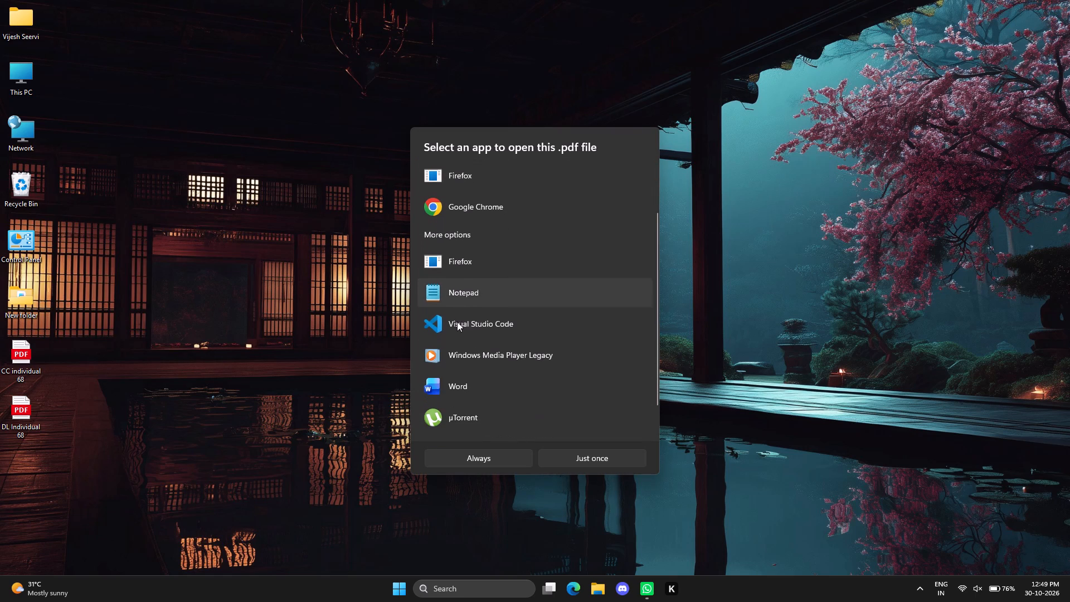
{"action": "triple_click", "coordinate": [515, 379]}
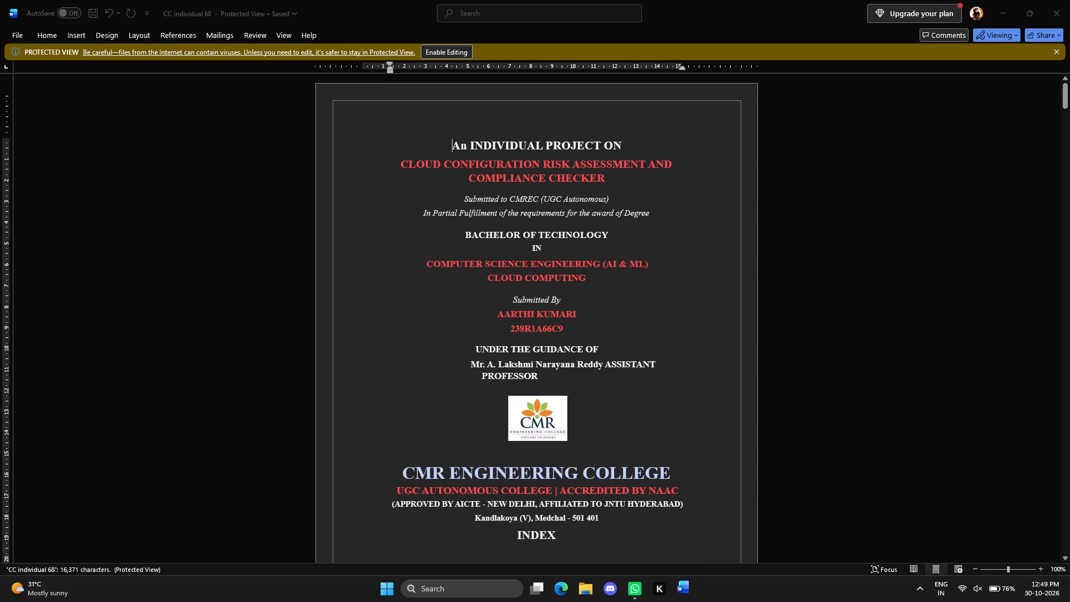
{"action": "left_click_drag", "start_coordinate": [515, 379], "coordinate": [432, 43]}
{"action": "left_click", "coordinate": [436, 53]}
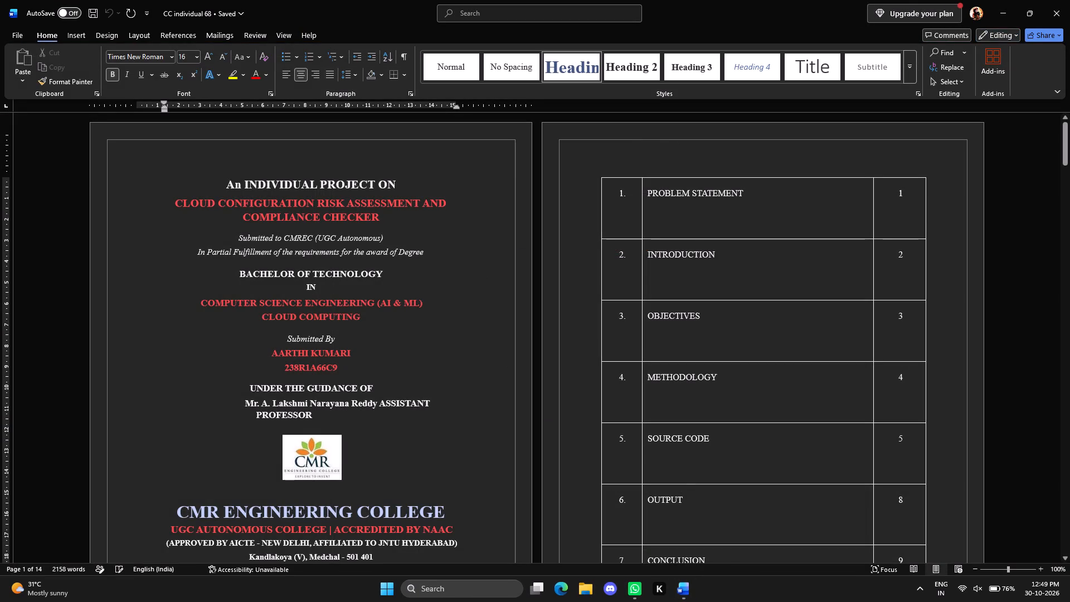
With the original CC individual 68 PDF opened in Edge for reference, split the cover heading into three lines: An, INDIVIDUAL PROJECT, ON.
{"action": "scroll", "coordinate": [429, 220], "scroll_direction": "up", "scroll_amount": 2, "text": "ctrl"}
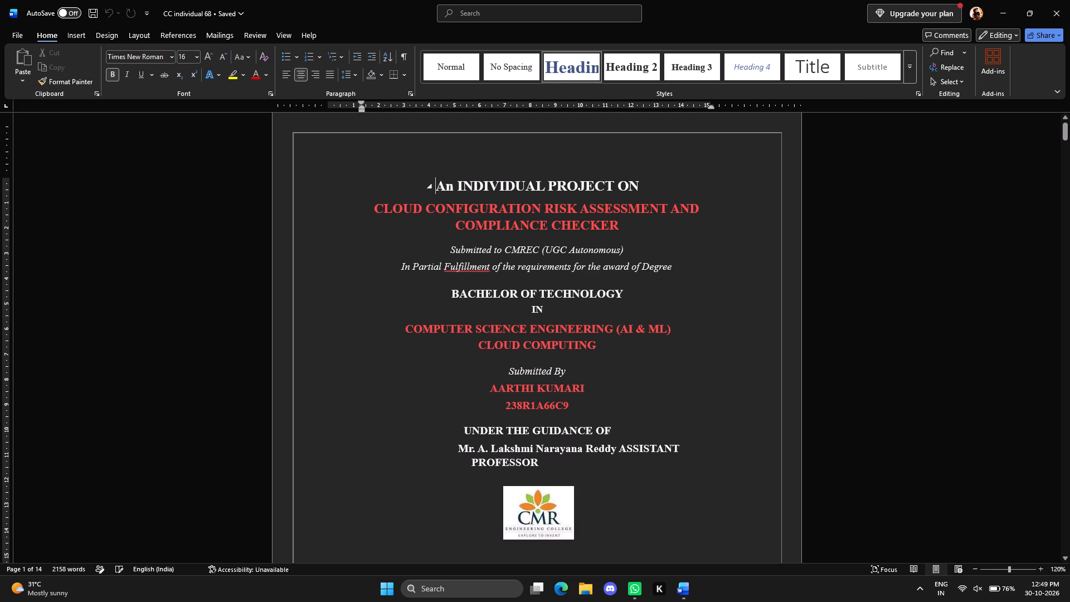
{"action": "left_click", "coordinate": [456, 191]}
{"action": "key", "text": "super+d"}
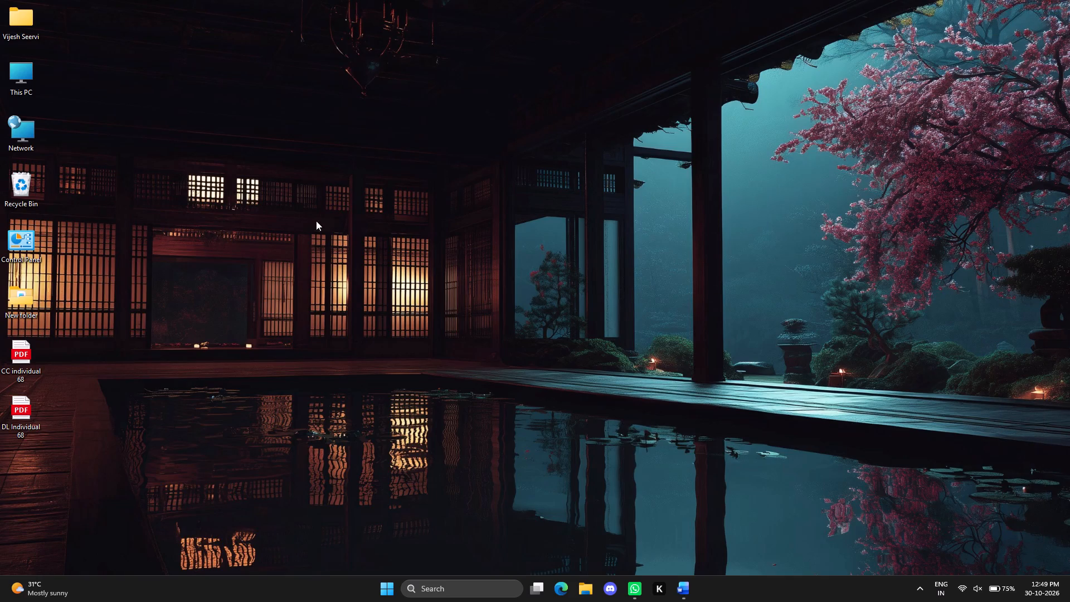
{"action": "double_click", "coordinate": [40, 371]}
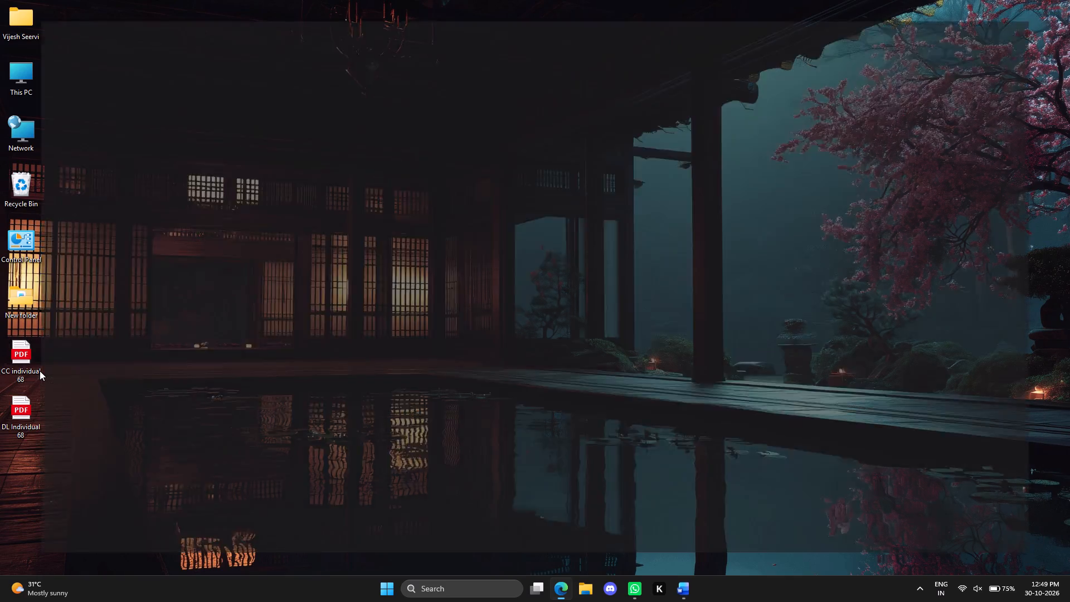
{"action": "key", "text": "alt+Tab"}
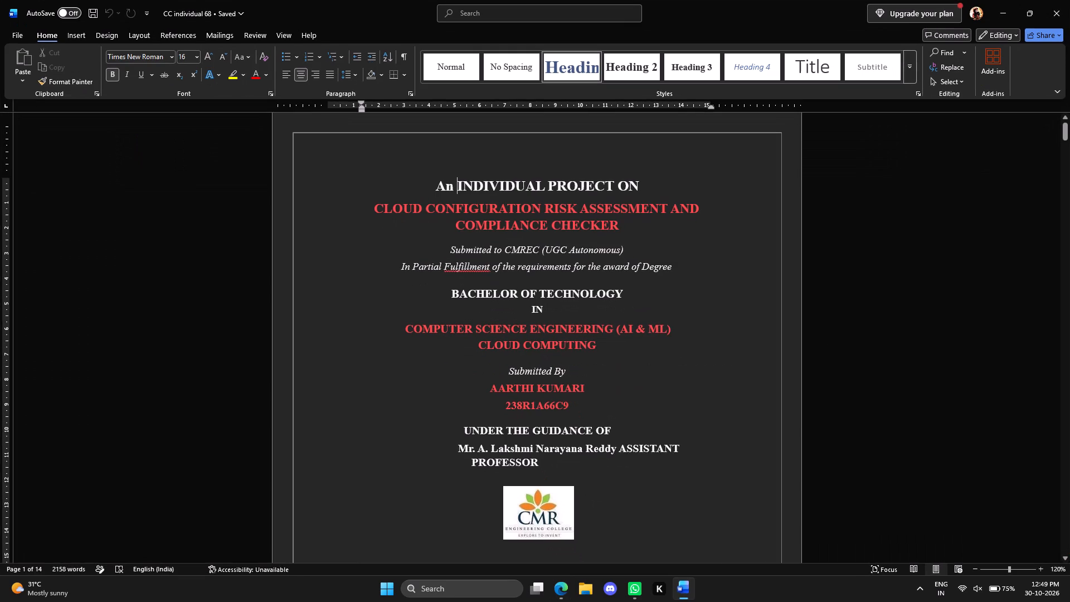
{"action": "key", "text": "Return"}
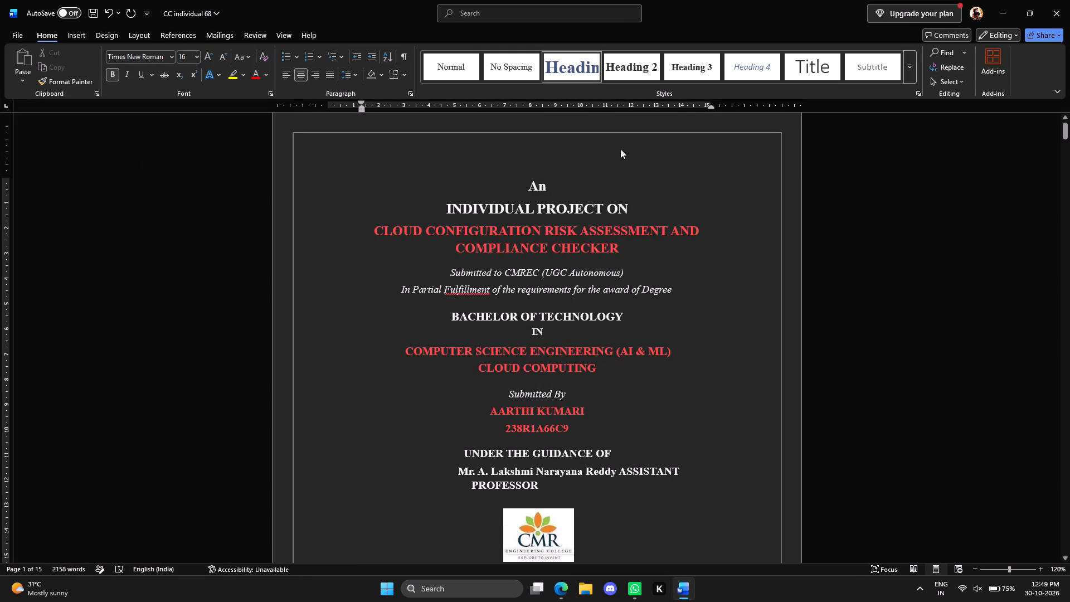
{"action": "left_click", "coordinate": [608, 218]}
{"action": "key", "text": "Return"}
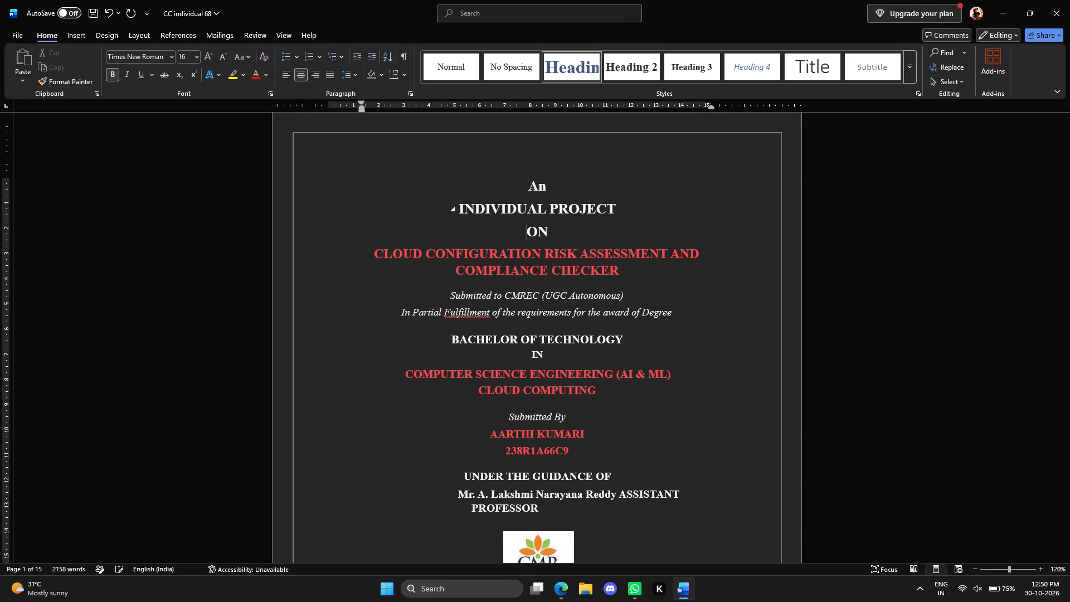
Replace the student name below Submitted By on the cover page with the new student's name.
{"action": "scroll", "coordinate": [608, 218], "scroll_direction": "down", "scroll_amount": 1}
{"action": "left_click", "coordinate": [584, 333]}
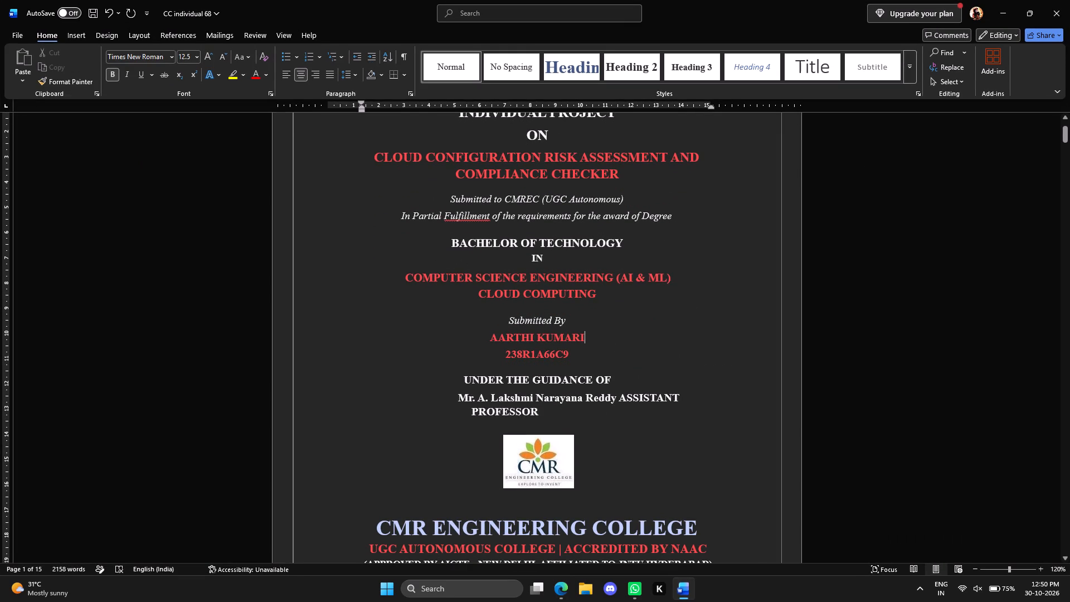
{"action": "key", "text": "BackSpace"}
{"action": "key", "text": "BackSpace"}
{"action": "key", "text": "BackSpace"}
{"action": "key", "text": "BackSpace"}
{"action": "key", "text": "BackSpace"}
{"action": "key", "text": "BackSpace"}
{"action": "key", "text": "BackSpace"}
{"action": "key", "text": "BackSpace"}
{"action": "key", "text": "BackSpace"}
{"action": "key", "text": "BackSpace"}
{"action": "key", "text": "BackSpace"}
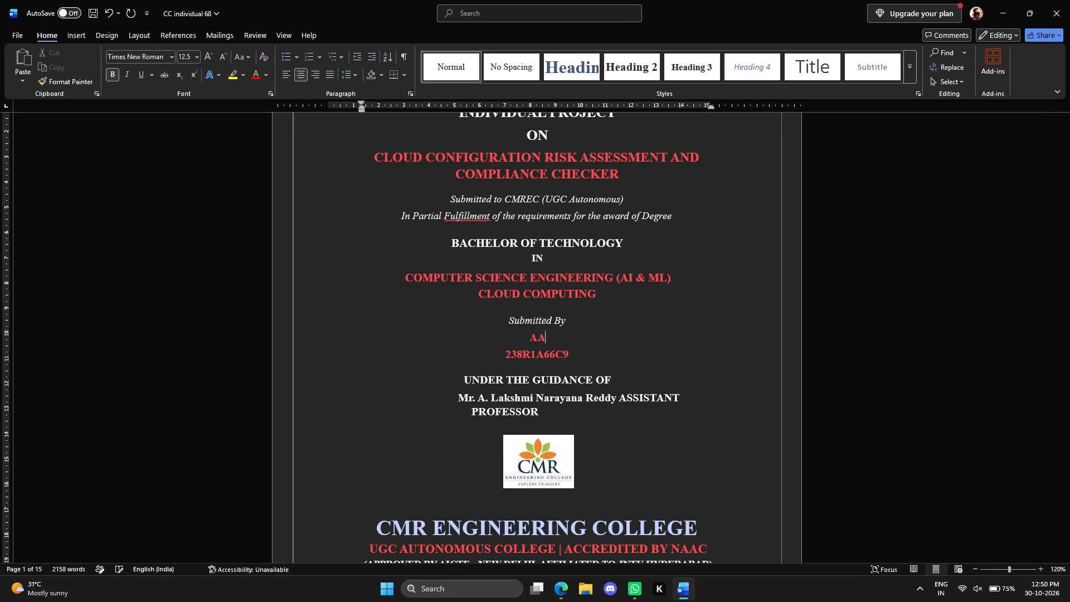
{"action": "key", "text": "BackSpace"}
{"action": "key", "text": "BackSpace"}
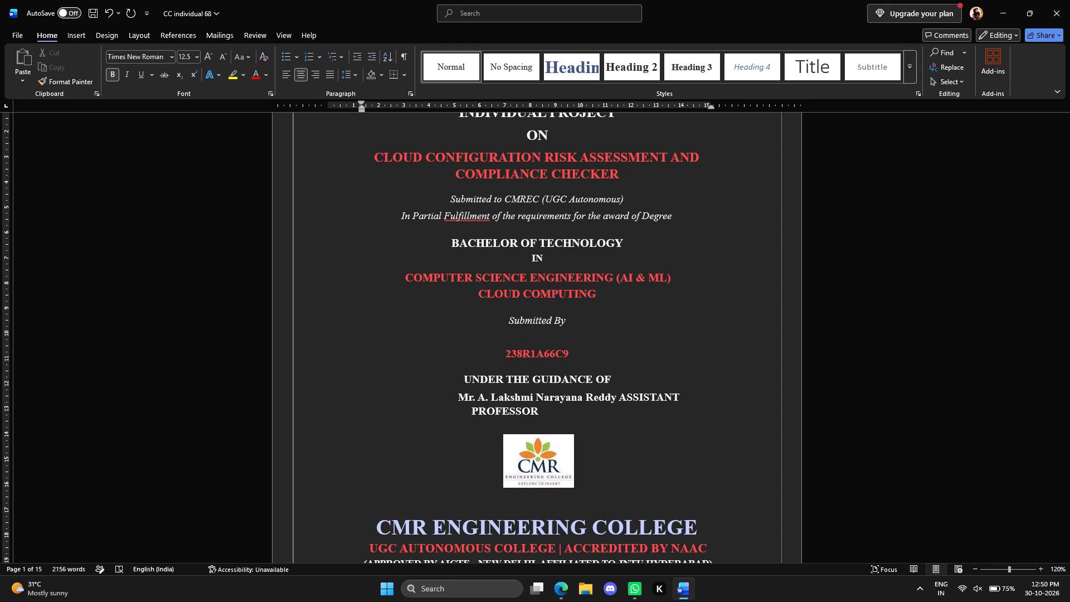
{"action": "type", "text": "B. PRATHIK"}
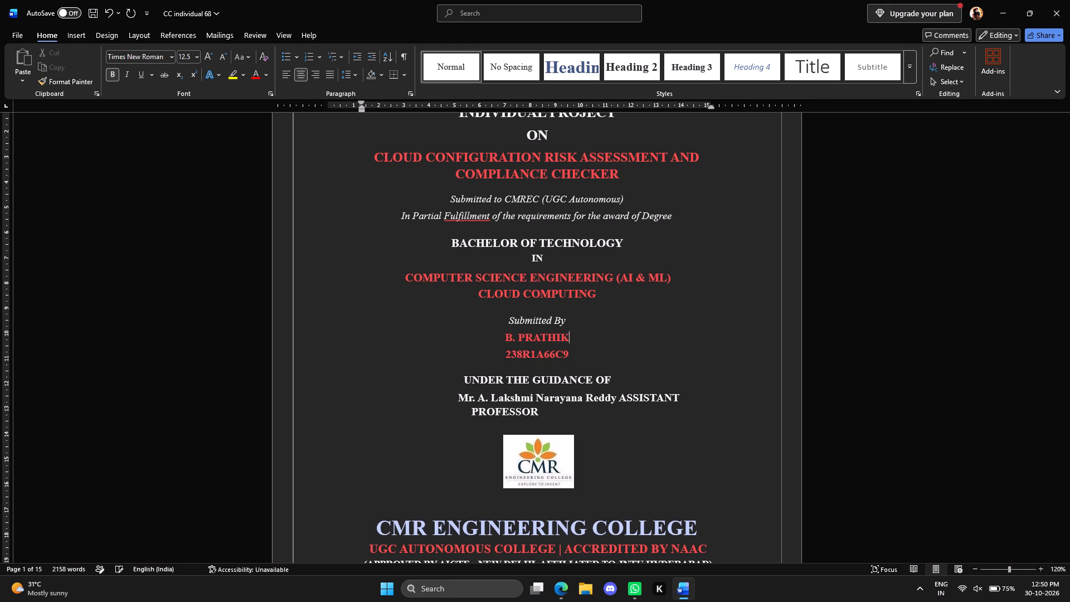
Change the final digits of the roll number below the student's name to 68.
{"action": "left_click", "coordinate": [577, 352]}
{"action": "key", "text": "Left"}
{"action": "key", "text": "BackSpace"}
{"action": "key", "text": "BackSpace"}
{"action": "type", "text": "68"}
Add five blank lines after the Kandlakoya address line on the cover so the INDEX heading moves to the table's page.
{"action": "scroll", "coordinate": [577, 352], "scroll_direction": "down", "scroll_amount": 2}
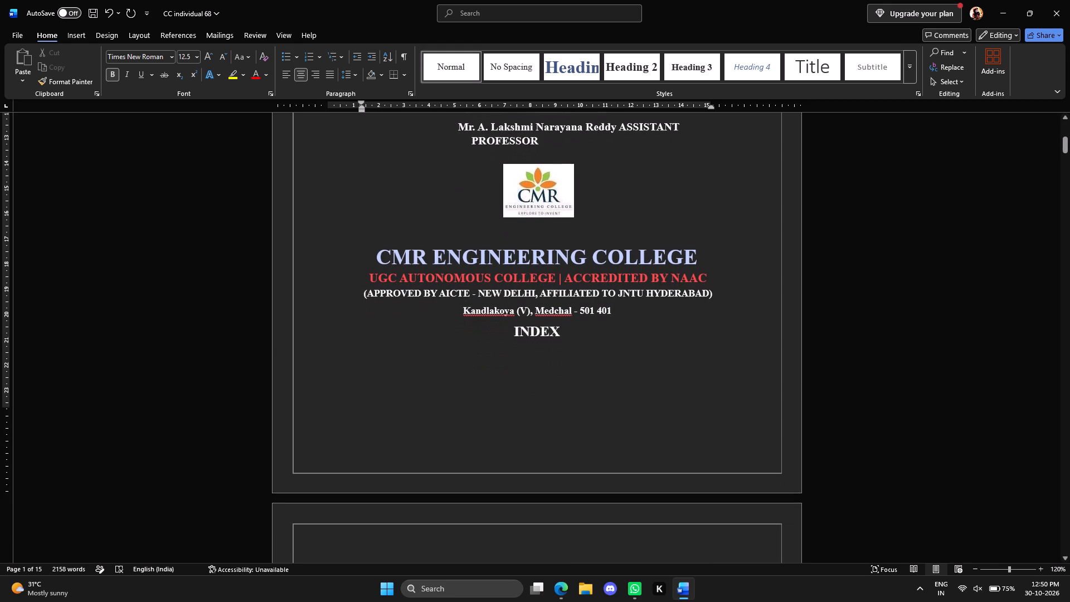
{"action": "left_click", "coordinate": [614, 312]}
{"action": "key", "text": "Return"}
{"action": "key", "text": "Return"}
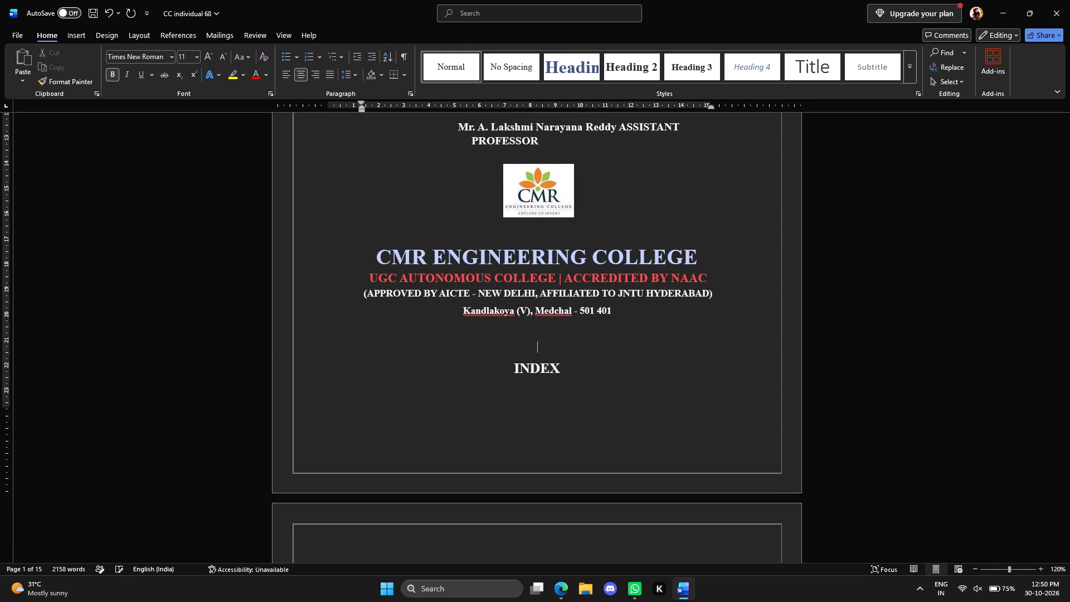
{"action": "key", "text": "Return"}
{"action": "key", "text": "Return"}
{"action": "key", "text": "Return"}
{"action": "scroll", "coordinate": [614, 312], "scroll_direction": "down", "scroll_amount": 3}
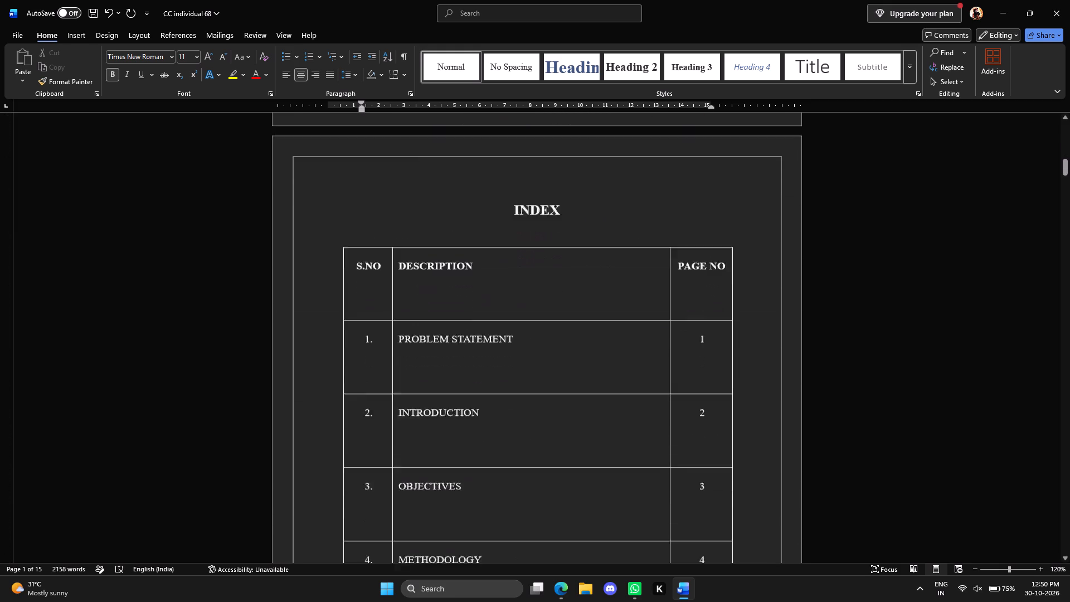
Remove the extra blank lines above the INTRODUCTION heading, keeping it at the top of its own page.
{"action": "scroll", "coordinate": [614, 312], "scroll_direction": "down", "scroll_amount": 5}
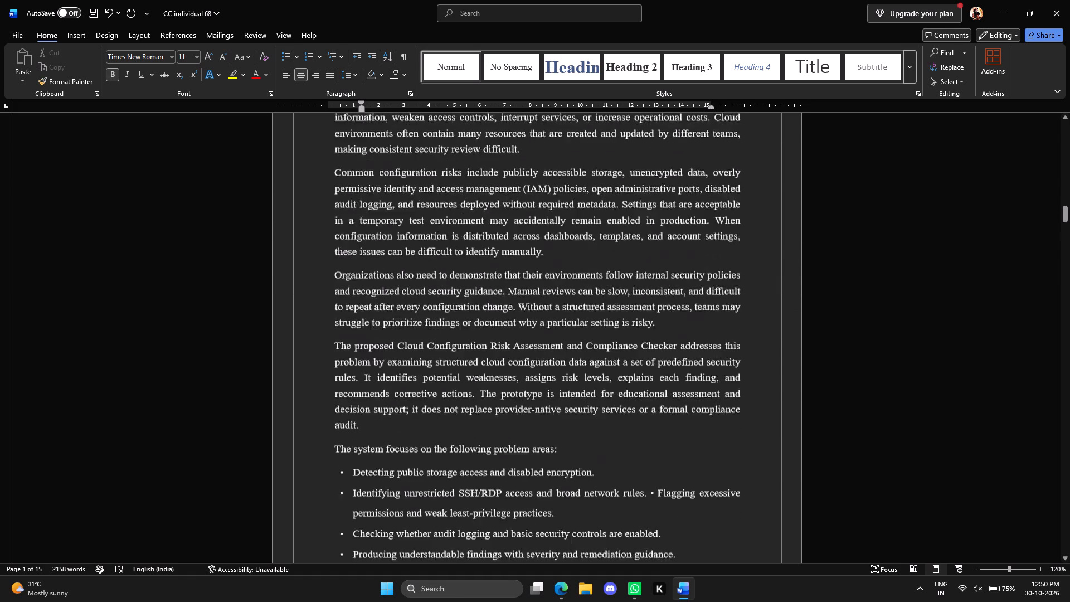
{"action": "scroll", "coordinate": [614, 312], "scroll_direction": "down", "scroll_amount": 4}
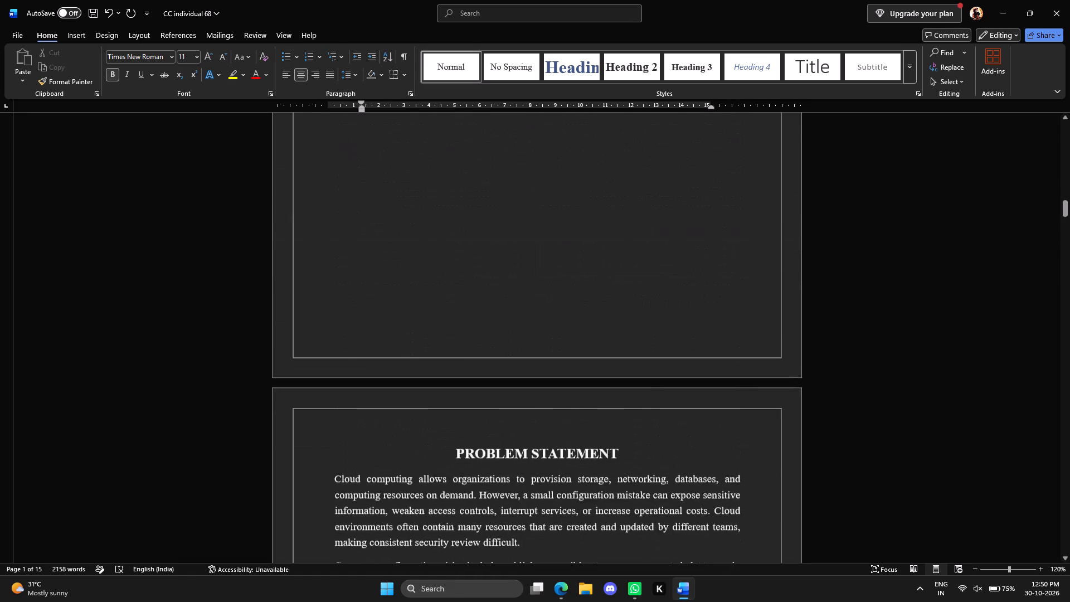
{"action": "scroll", "coordinate": [614, 312], "scroll_direction": "down", "scroll_amount": 1}
{"action": "scroll", "coordinate": [614, 312], "scroll_direction": "up", "scroll_amount": 1}
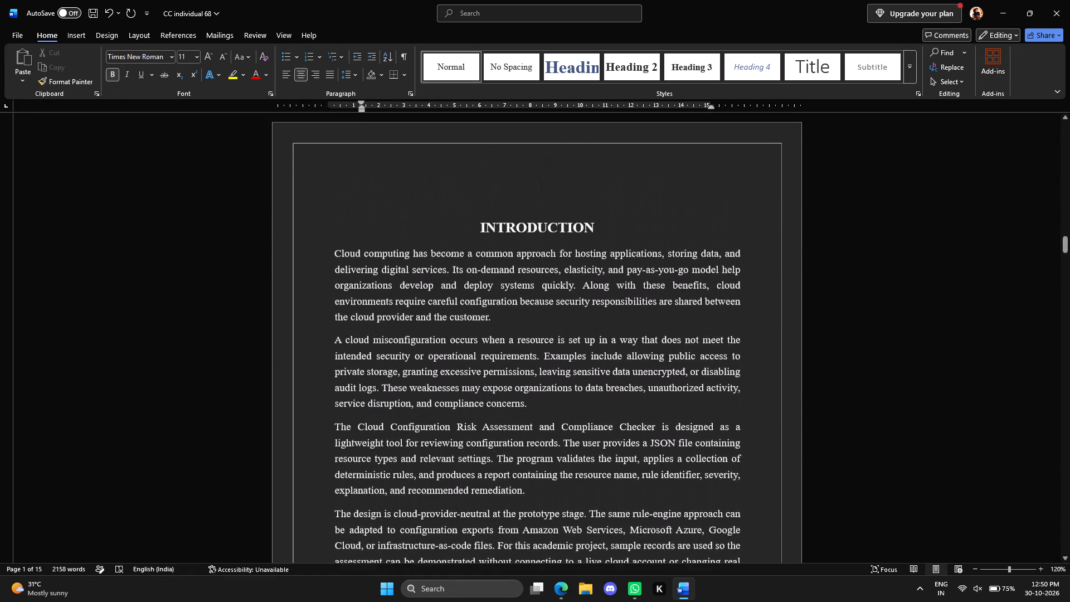
{"action": "scroll", "coordinate": [614, 312], "scroll_direction": "up", "scroll_amount": 1}
{"action": "left_click", "coordinate": [448, 251]}
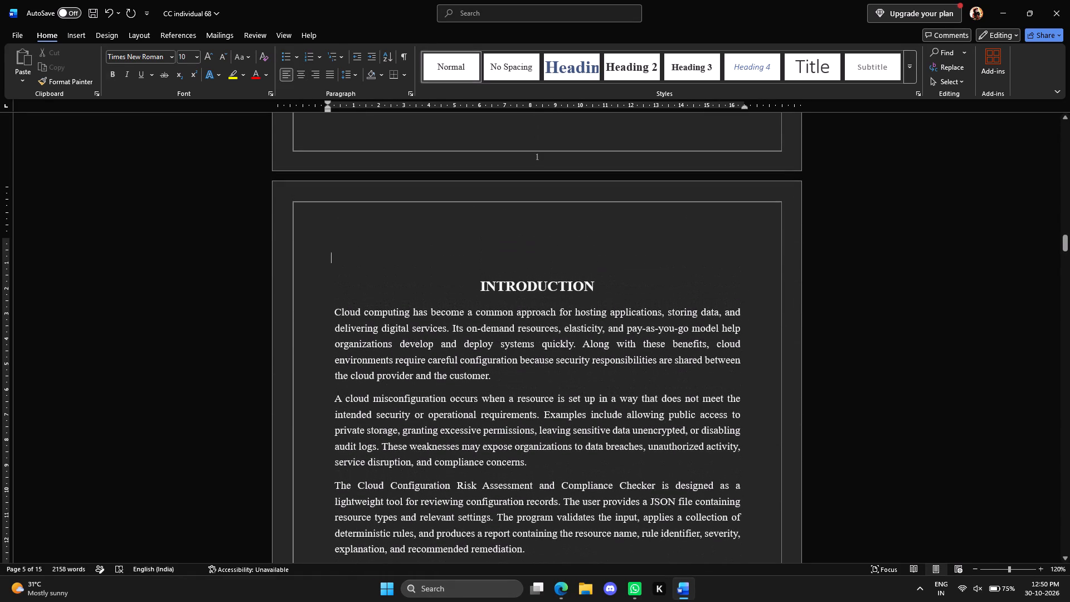
{"action": "key", "text": "Delete"}
{"action": "key", "text": "BackSpace"}
{"action": "key", "text": "BackSpace"}
{"action": "key", "text": "BackSpace"}
{"action": "key", "text": "BackSpace"}
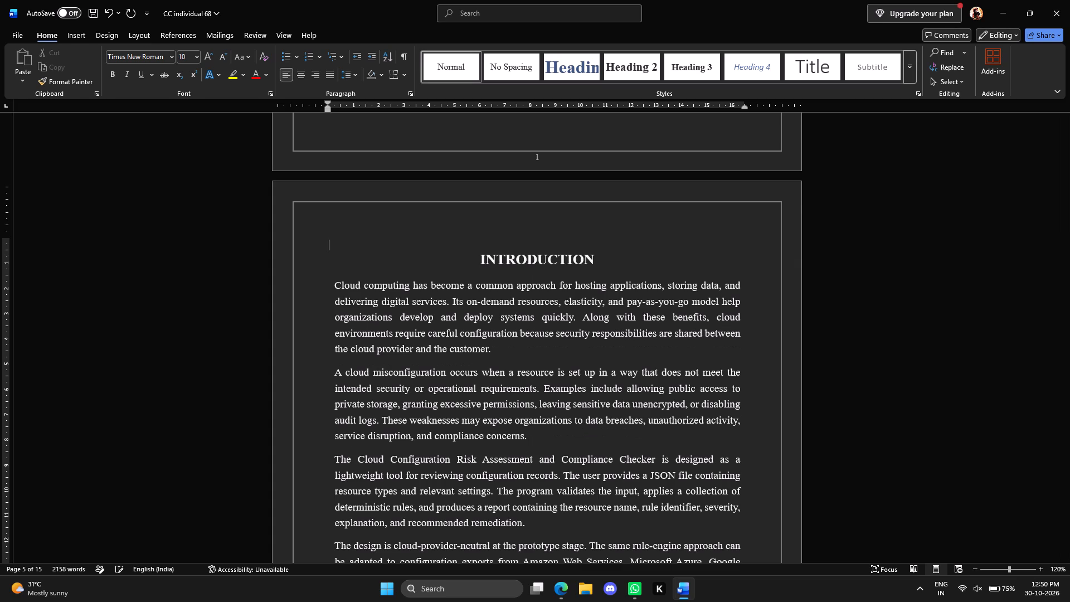
Remove the extra blank lines above the OBJECTIVES heading, keeping it at the top of its own page.
{"action": "scroll", "coordinate": [448, 251], "scroll_direction": "down", "scroll_amount": 4}
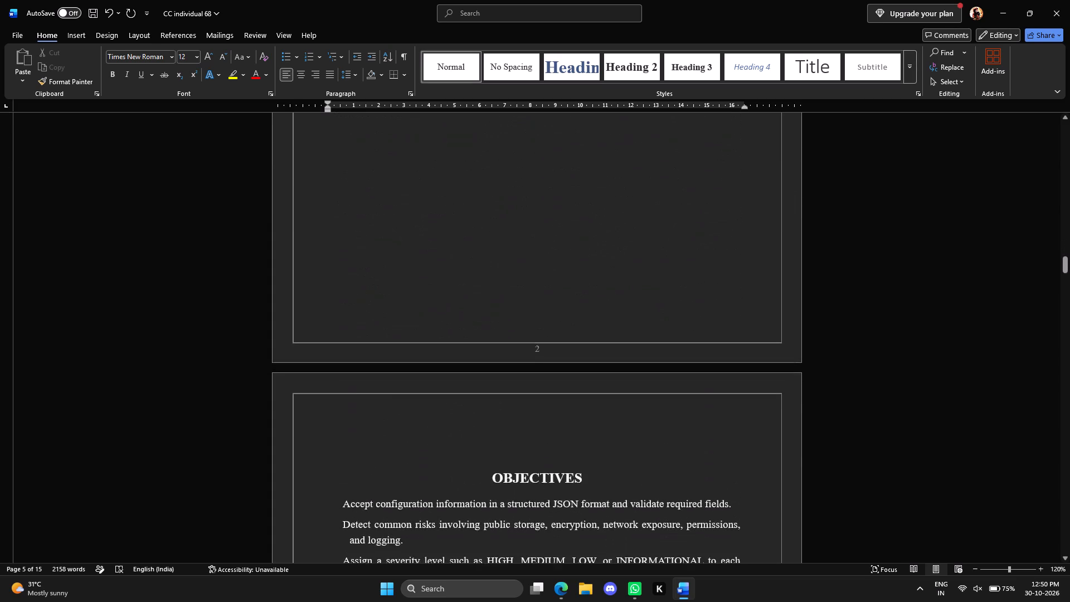
{"action": "scroll", "coordinate": [448, 251], "scroll_direction": "down", "scroll_amount": 1}
{"action": "left_click", "coordinate": [434, 193]}
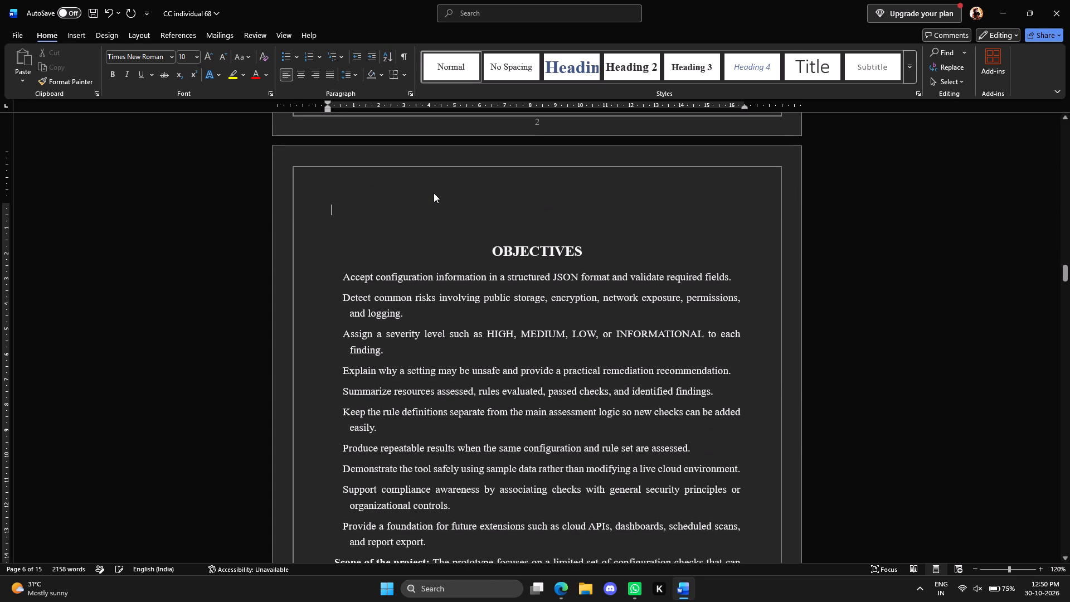
{"action": "key", "text": "Delete"}
{"action": "key", "text": "Delete"}
{"action": "key", "text": "BackSpace"}
{"action": "key", "text": "BackSpace"}
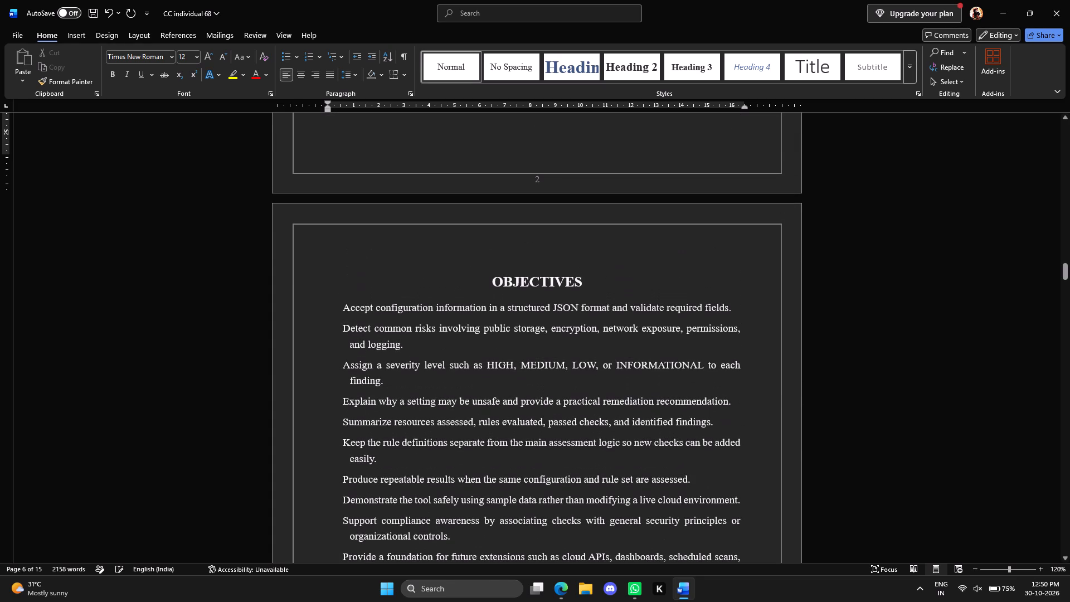
{"action": "key", "text": "Delete"}
Remove the extra blank lines before the METHODOLOGY heading, keeping it at the top of its own page.
{"action": "scroll", "coordinate": [434, 193], "scroll_direction": "down", "scroll_amount": 2}
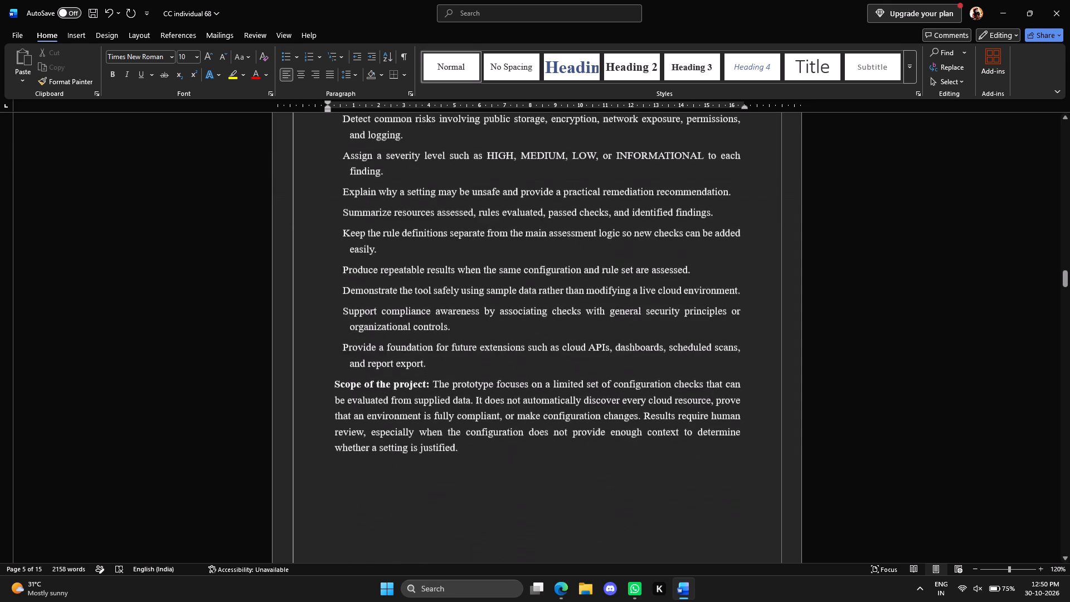
{"action": "scroll", "coordinate": [434, 193], "scroll_direction": "down", "scroll_amount": 3}
{"action": "scroll", "coordinate": [434, 193], "scroll_direction": "up", "scroll_amount": 1}
{"action": "left_click_drag", "start_coordinate": [434, 193], "coordinate": [445, 165]}
{"action": "left_click", "coordinate": [445, 165]}
{"action": "key", "text": "Delete"}
{"action": "key", "text": "Delete"}
{"action": "key", "text": "Delete"}
{"action": "key", "text": "Delete"}
{"action": "key", "text": "Delete"}
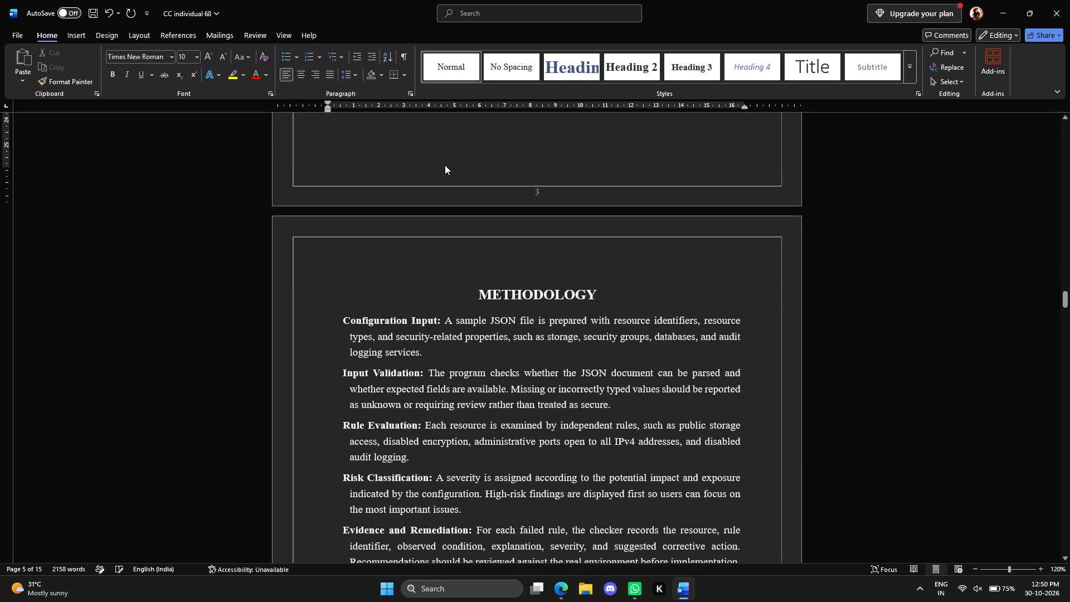
{"action": "key", "text": "Delete"}
Remove the extra blank lines before the SOURCE CODE heading, keeping it at the top of its own page.
{"action": "scroll", "coordinate": [445, 165], "scroll_direction": "down", "scroll_amount": 4}
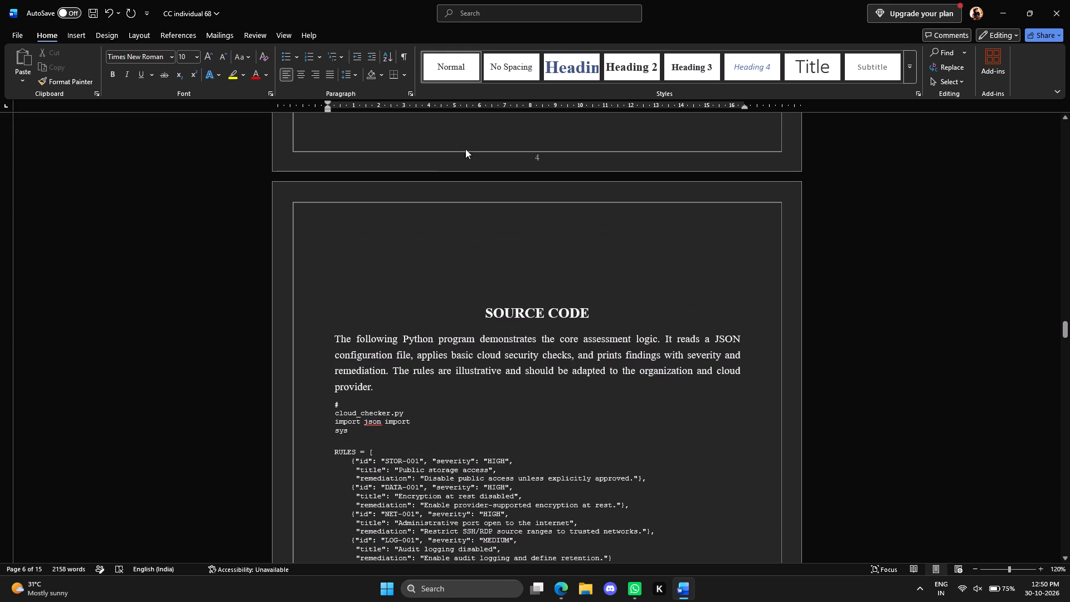
{"action": "left_click", "coordinate": [469, 144]}
{"action": "key", "text": "Delete"}
{"action": "key", "text": "Delete"}
{"action": "key", "text": "Delete"}
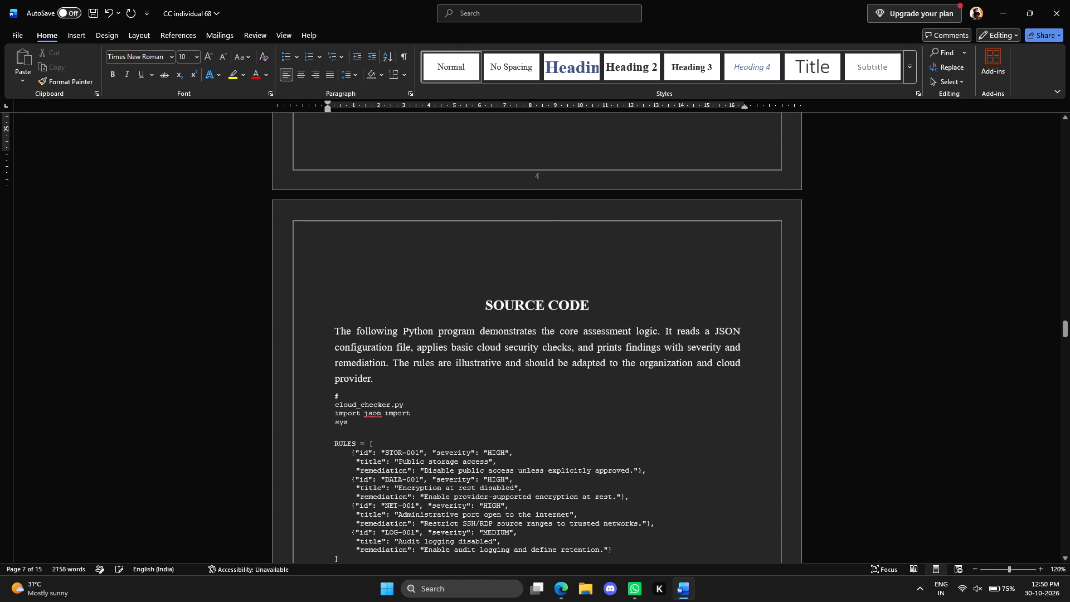
{"action": "key", "text": "Delete"}
{"action": "key", "text": "Delete"}
{"action": "key", "text": "Delete"}
{"action": "key", "text": "Delete"}
{"action": "key", "text": "Delete"}
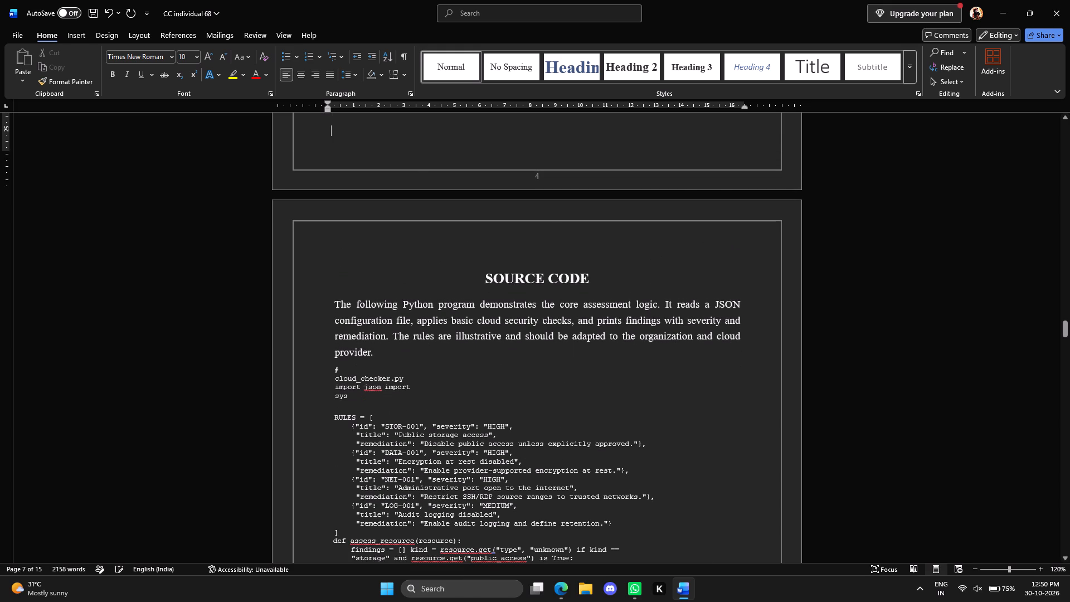
Remove the extra blank lines before the OUTPUT heading, keeping it at the top of its own page.
{"action": "scroll", "coordinate": [469, 144], "scroll_direction": "down", "scroll_amount": 7}
{"action": "scroll", "coordinate": [469, 144], "scroll_direction": "up", "scroll_amount": 3}
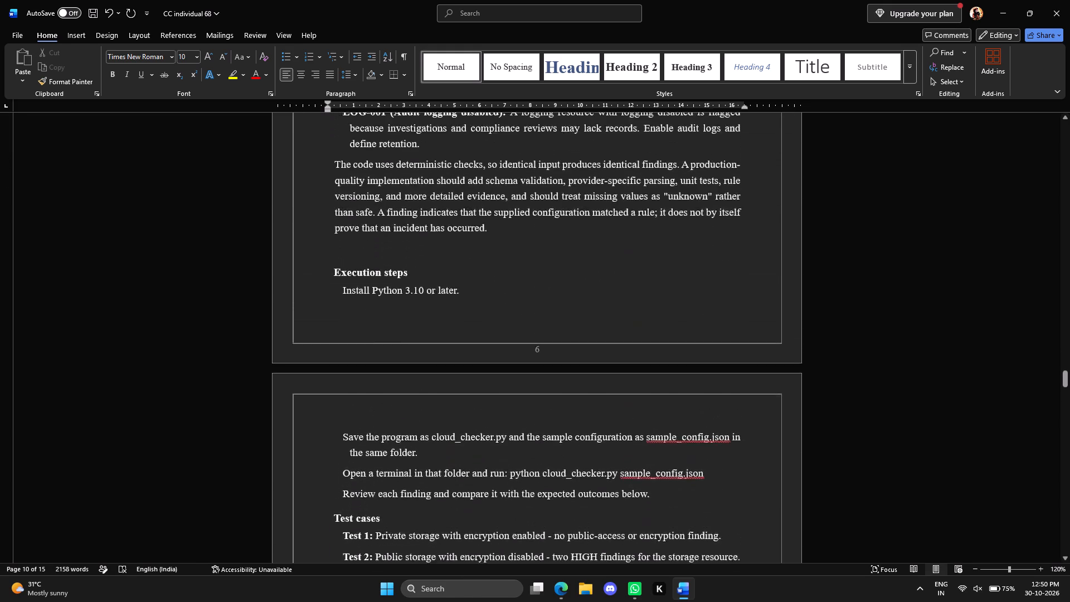
{"action": "scroll", "coordinate": [469, 144], "scroll_direction": "up", "scroll_amount": 3}
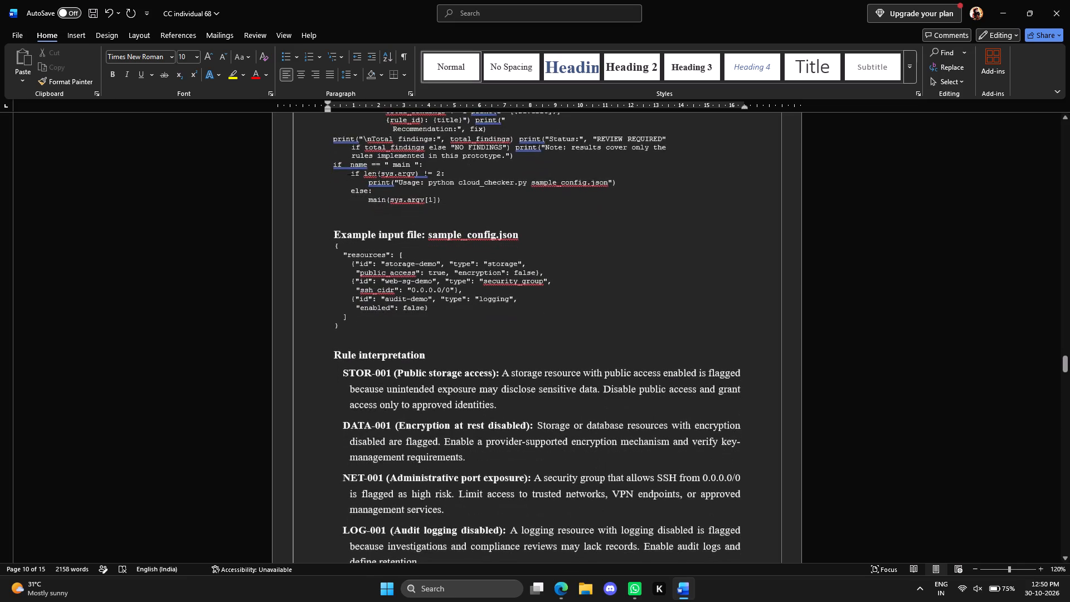
{"action": "scroll", "coordinate": [469, 144], "scroll_direction": "down", "scroll_amount": 5}
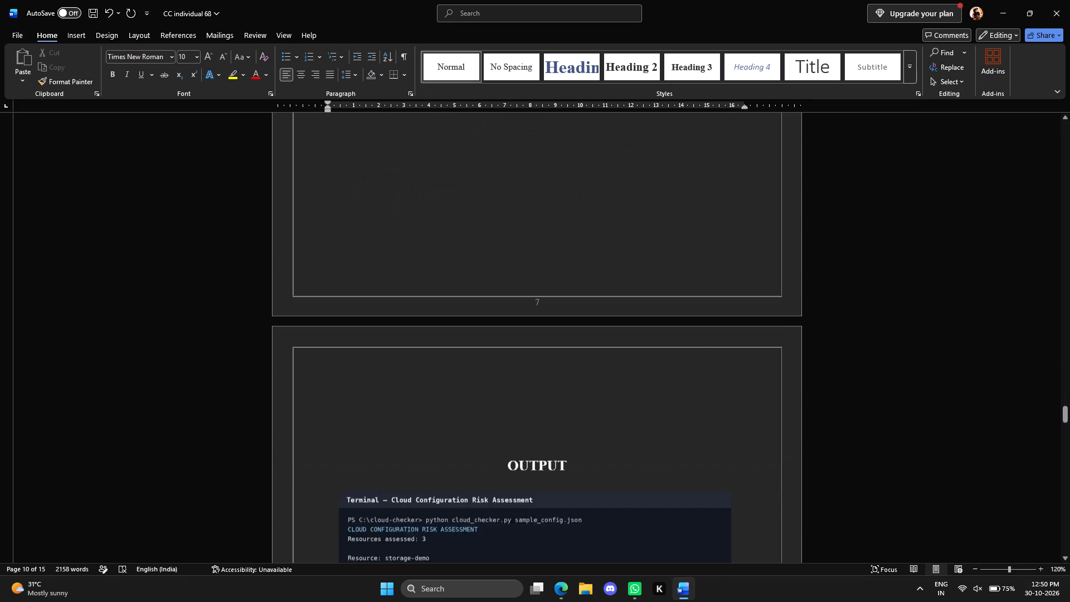
{"action": "scroll", "coordinate": [469, 144], "scroll_direction": "down", "scroll_amount": 1}
{"action": "left_click", "coordinate": [471, 204]}
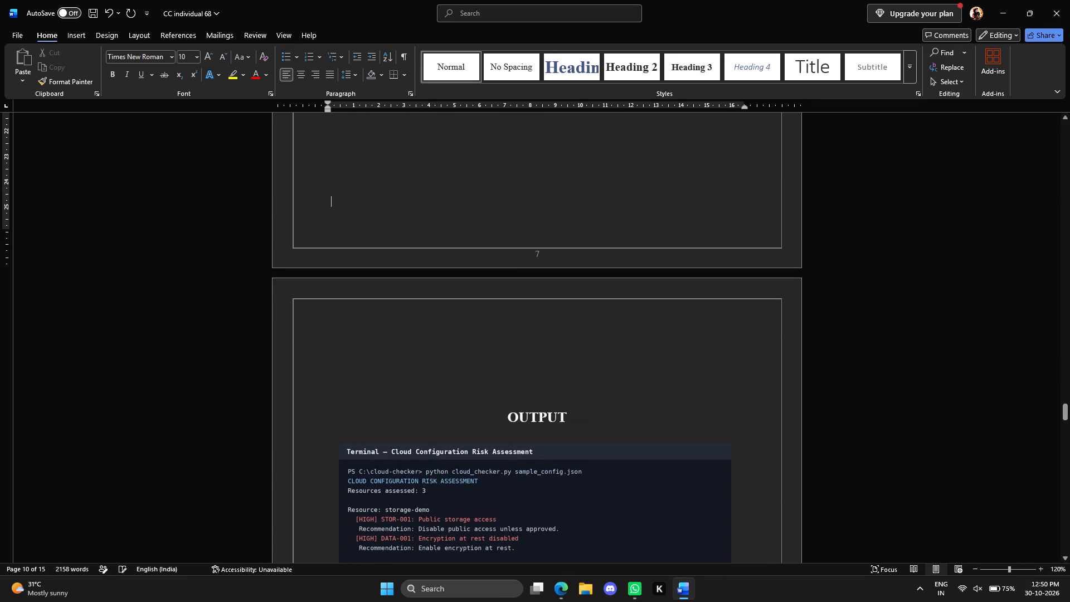
{"action": "key", "text": "Delete"}
{"action": "key", "text": "Delete"}
{"action": "key", "text": "Delete"}
{"action": "key", "text": "Delete"}
{"action": "key", "text": "Delete"}
{"action": "key", "text": "Delete"}
{"action": "key", "text": "Delete"}
{"action": "key", "text": "Delete"}
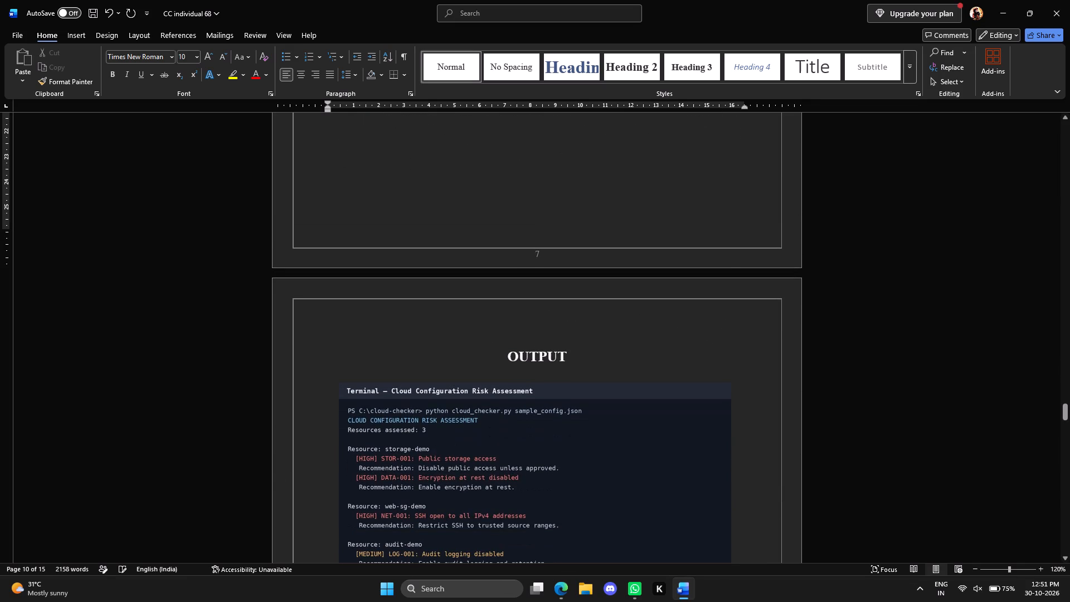
{"action": "key", "text": "Delete"}
{"action": "key", "text": "Delete"}
Remove the extra blank lines before the CONCLUSION heading, keeping it at the top of its own page.
{"action": "scroll", "coordinate": [471, 204], "scroll_direction": "down", "scroll_amount": 6}
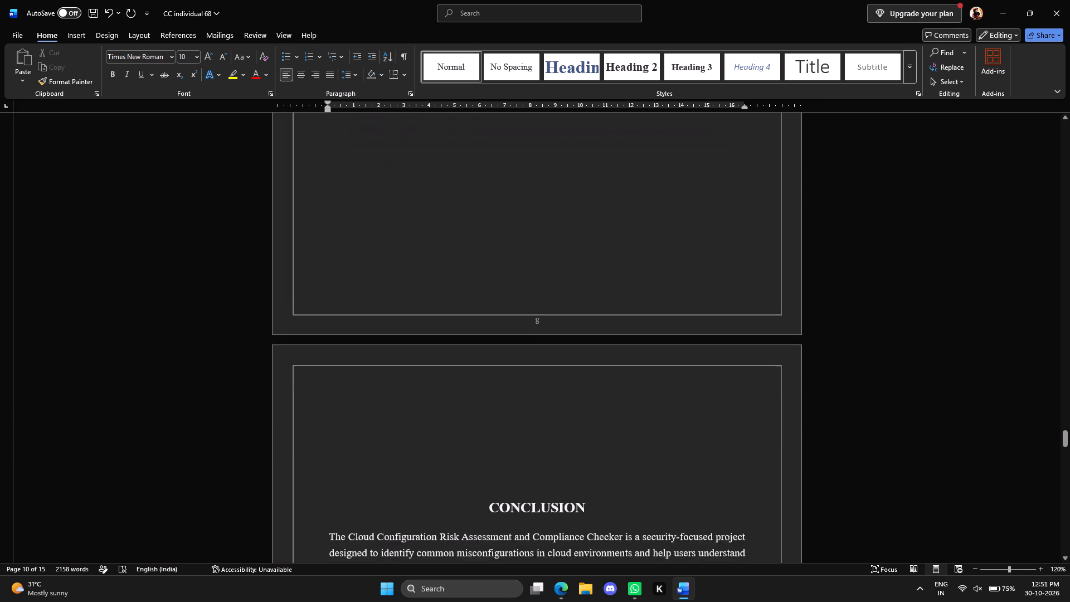
{"action": "right_click", "coordinate": [471, 204]}
{"action": "left_click", "coordinate": [471, 204]}
{"action": "key", "text": "Delete"}
{"action": "key", "text": "Delete"}
{"action": "key", "text": "Delete"}
{"action": "key", "text": "Delete"}
{"action": "key", "text": "Delete"}
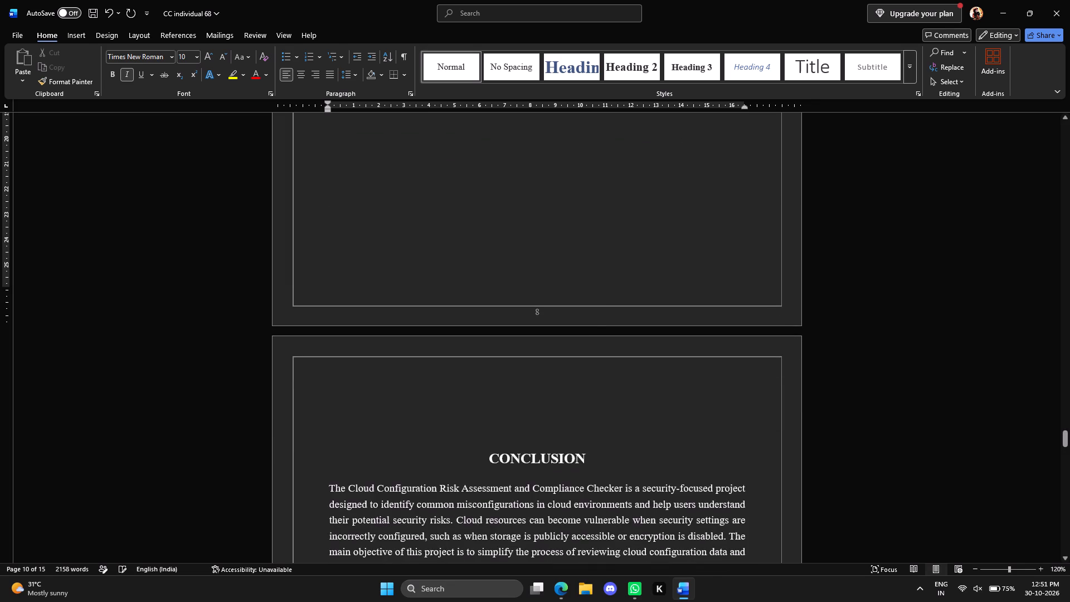
{"action": "key", "text": "Delete"}
{"action": "key", "text": "Delete"}
{"action": "key", "text": "Delete"}
{"action": "key", "text": "Delete"}
{"action": "key", "text": "Delete"}
{"action": "key", "text": "Delete"}
{"action": "key", "text": "Delete"}
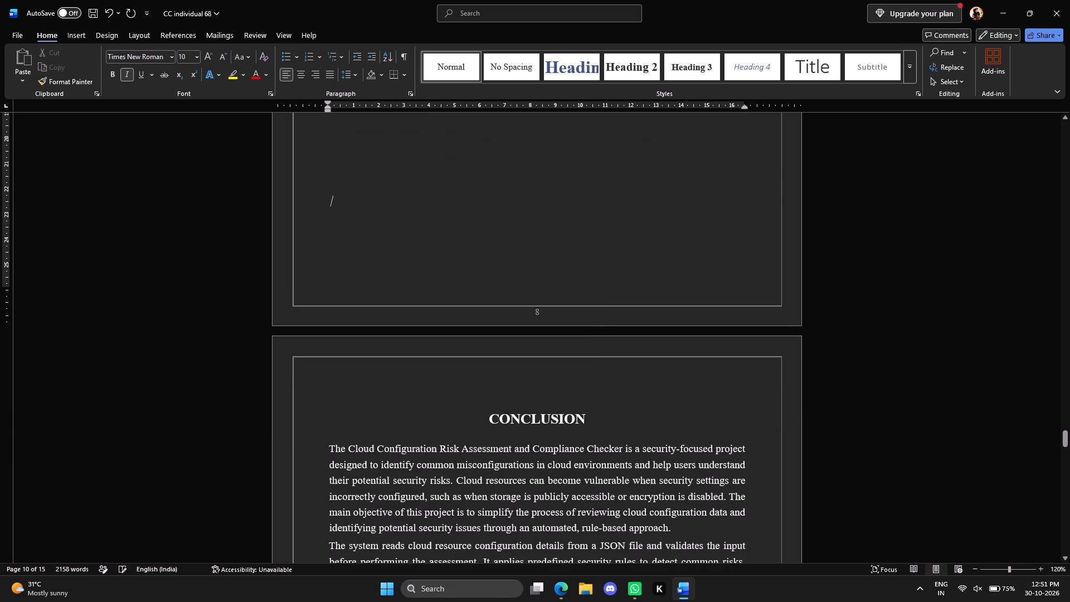
Remove the blank page before REFERENCES, undoing any deletion that cuts into the heading.
{"action": "scroll", "coordinate": [471, 204], "scroll_direction": "down", "scroll_amount": 6}
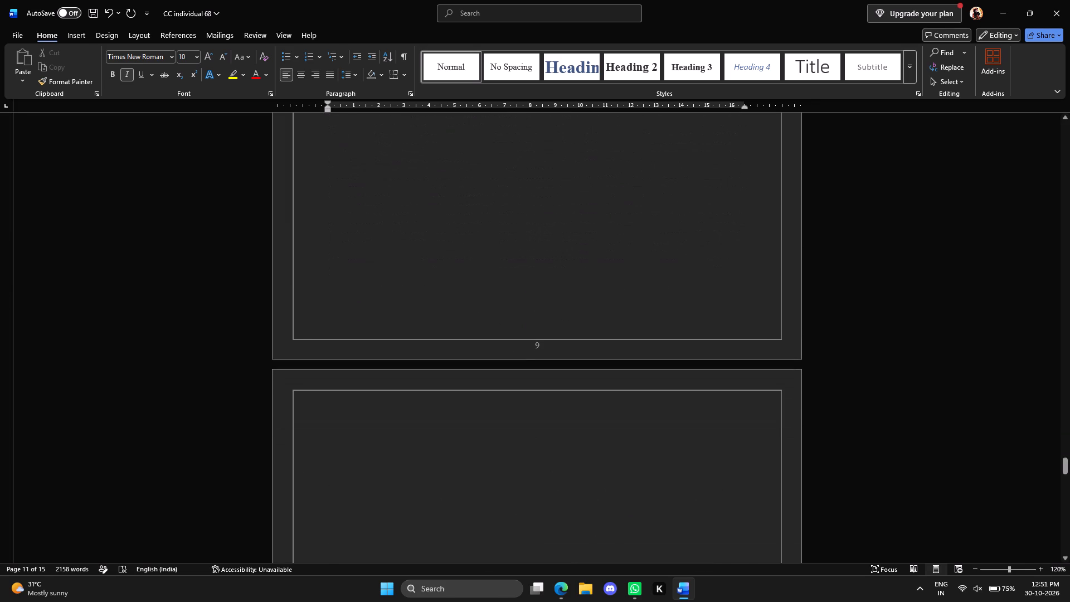
{"action": "scroll", "coordinate": [471, 204], "scroll_direction": "down", "scroll_amount": 5}
{"action": "scroll", "coordinate": [471, 204], "scroll_direction": "up", "scroll_amount": 3}
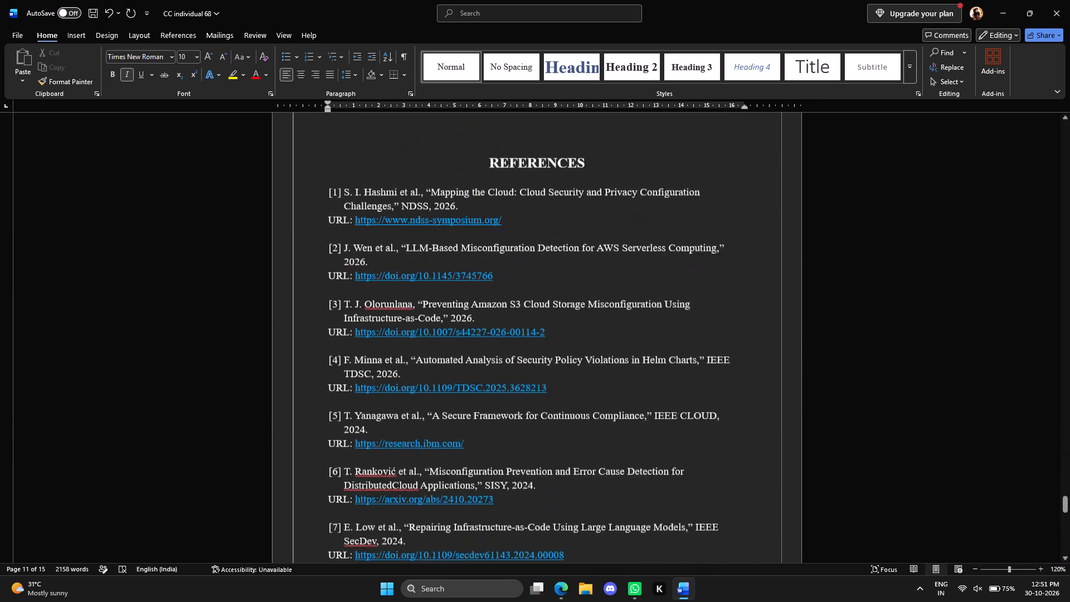
{"action": "scroll", "coordinate": [471, 204], "scroll_direction": "up", "scroll_amount": 4}
{"action": "scroll", "coordinate": [497, 303], "scroll_direction": "down", "scroll_amount": 1}
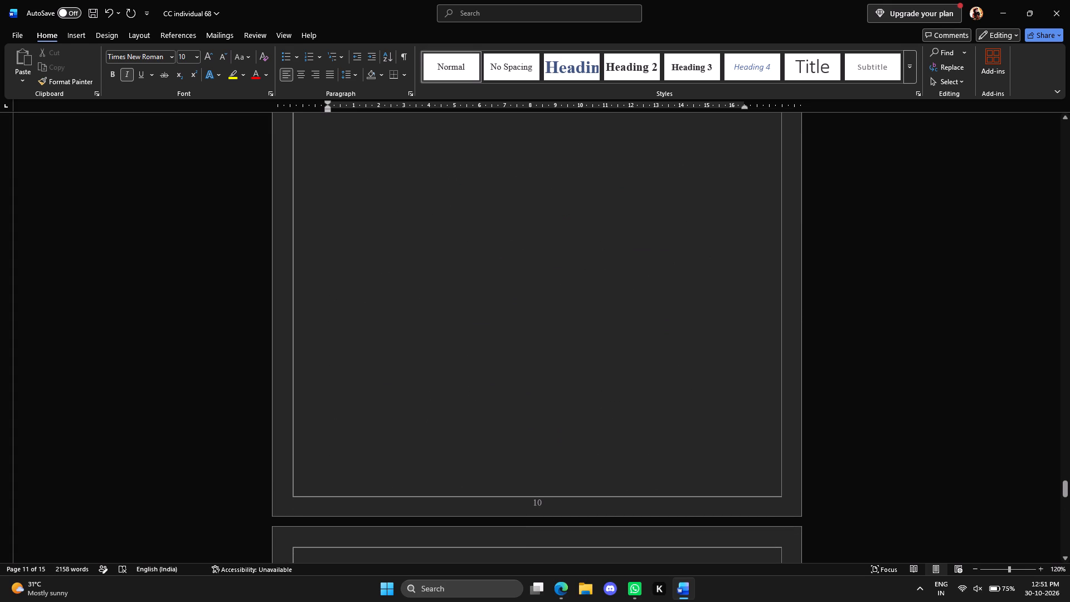
{"action": "scroll", "coordinate": [497, 303], "scroll_direction": "down", "scroll_amount": 1}
{"action": "left_click", "coordinate": [543, 433]}
{"action": "key", "text": "Delete"}
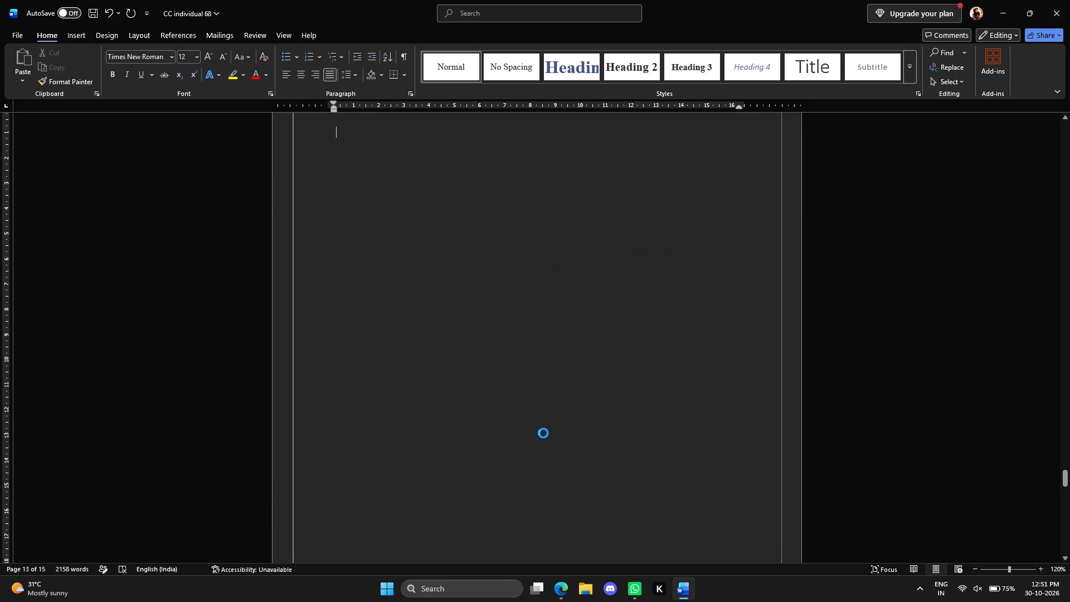
{"action": "key", "text": "Delete"}
{"action": "key", "text": "Delete"}
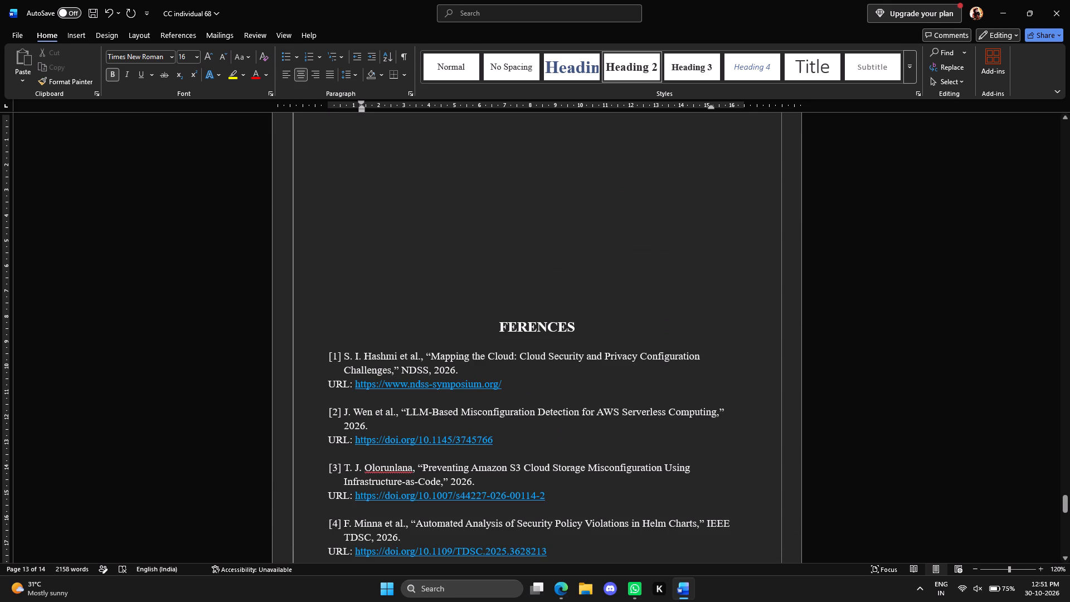
{"action": "key", "text": "ctrl+z"}
{"action": "key", "text": "ctrl+z"}
Delete extra blank lines below the last CONCLUSION paragraph, ahead of the REFERENCES page.
{"action": "scroll", "coordinate": [543, 433], "scroll_direction": "up", "scroll_amount": 3}
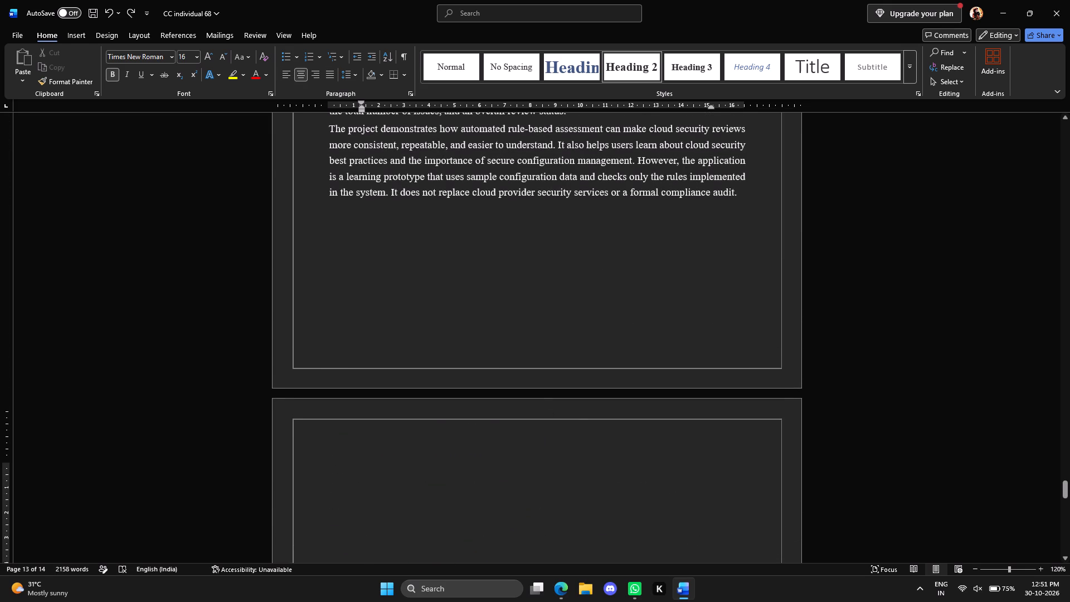
{"action": "left_click", "coordinate": [549, 277]}
{"action": "key", "text": "Delete"}
{"action": "key", "text": "Delete"}
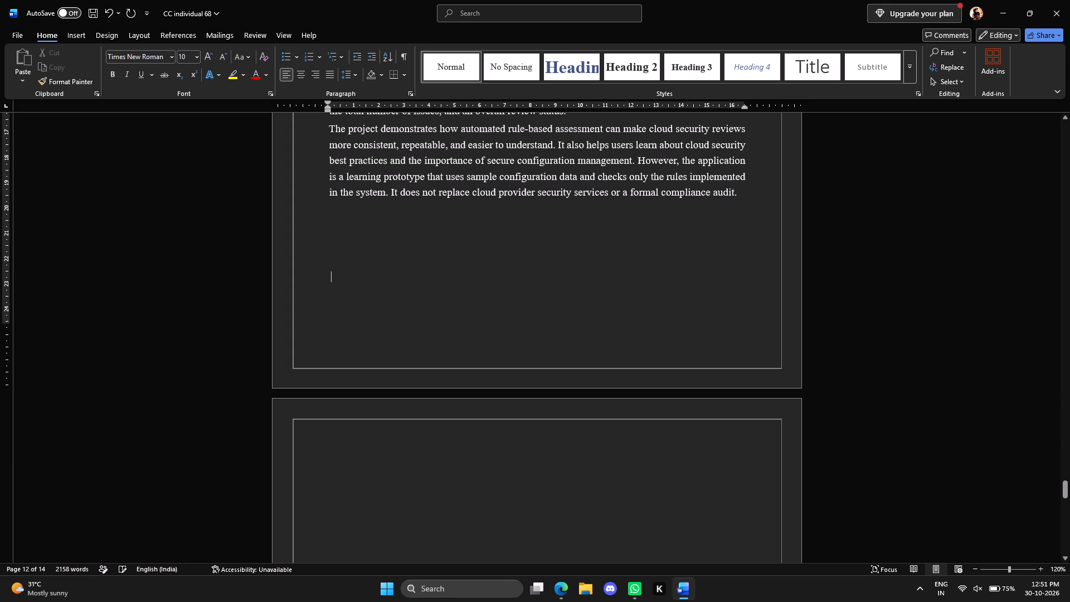
{"action": "key", "text": "Delete"}
{"action": "key", "text": "Delete"}
{"action": "key", "text": "Delete"}
{"action": "key", "text": "Delete"}
{"action": "key", "text": "Delete"}
{"action": "key", "text": "Delete"}
{"action": "key", "text": "Delete"}
{"action": "scroll", "coordinate": [549, 277], "scroll_direction": "down", "scroll_amount": 1}
{"action": "scroll", "coordinate": [549, 277], "scroll_direction": "up", "scroll_amount": 1}
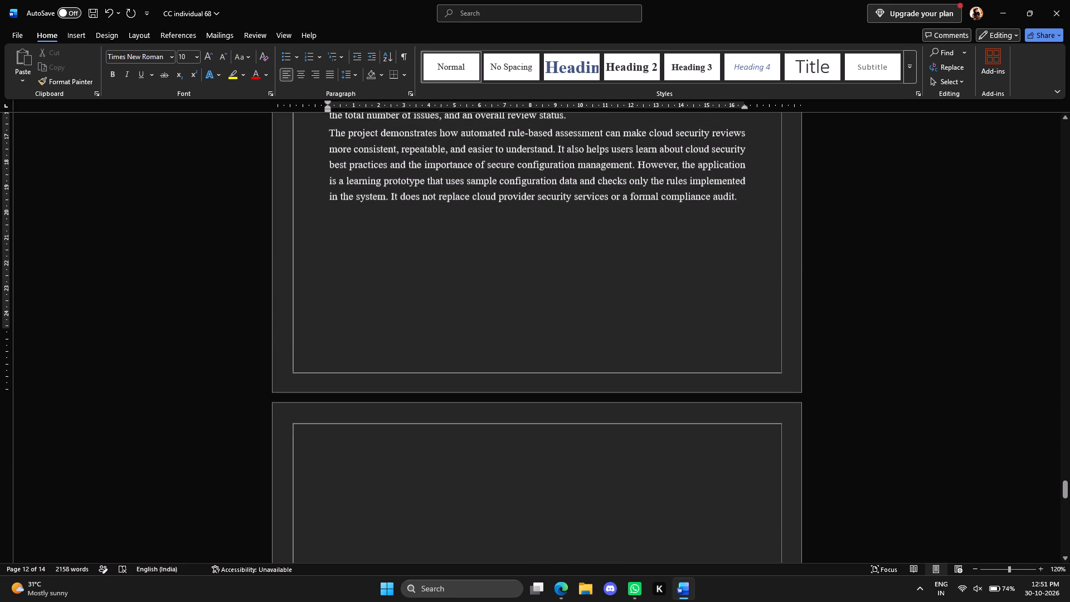
{"action": "left_click", "coordinate": [493, 229]}
{"action": "key", "text": "Delete"}
{"action": "key", "text": "Delete"}
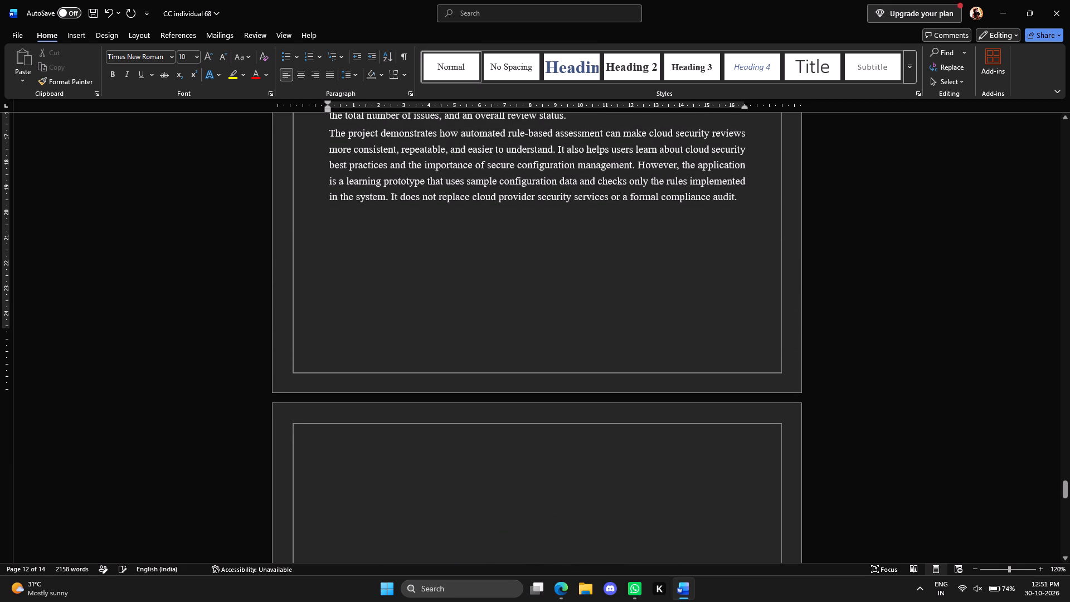
{"action": "key", "text": "Delete"}
Remove the blank lines directly above the REFERENCES heading, keeping it at the top of its own page.
{"action": "scroll", "coordinate": [493, 229], "scroll_direction": "down", "scroll_amount": 1}
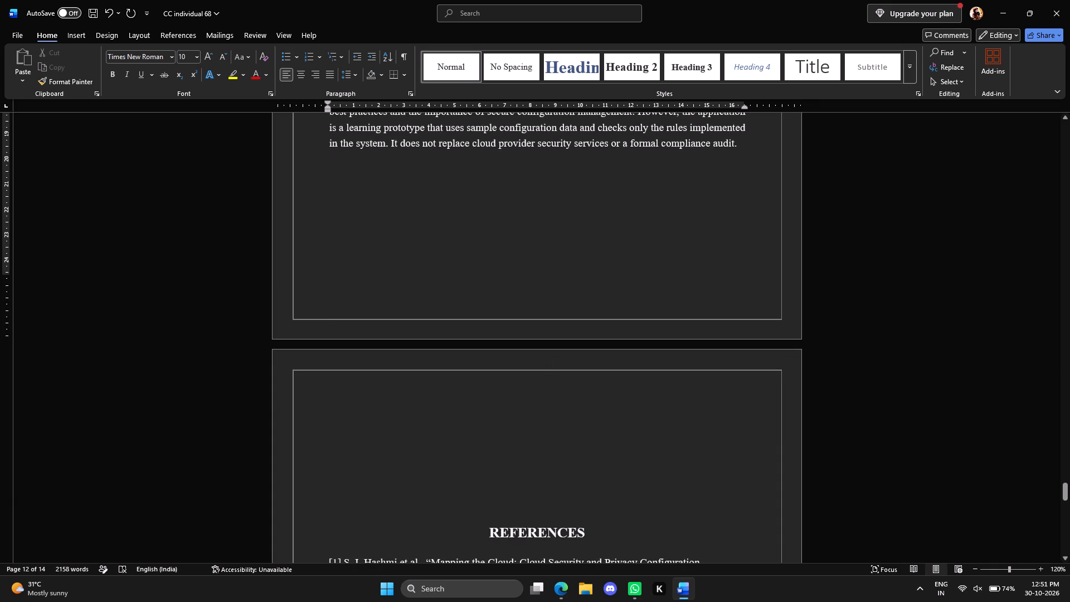
{"action": "left_click", "coordinate": [490, 535]}
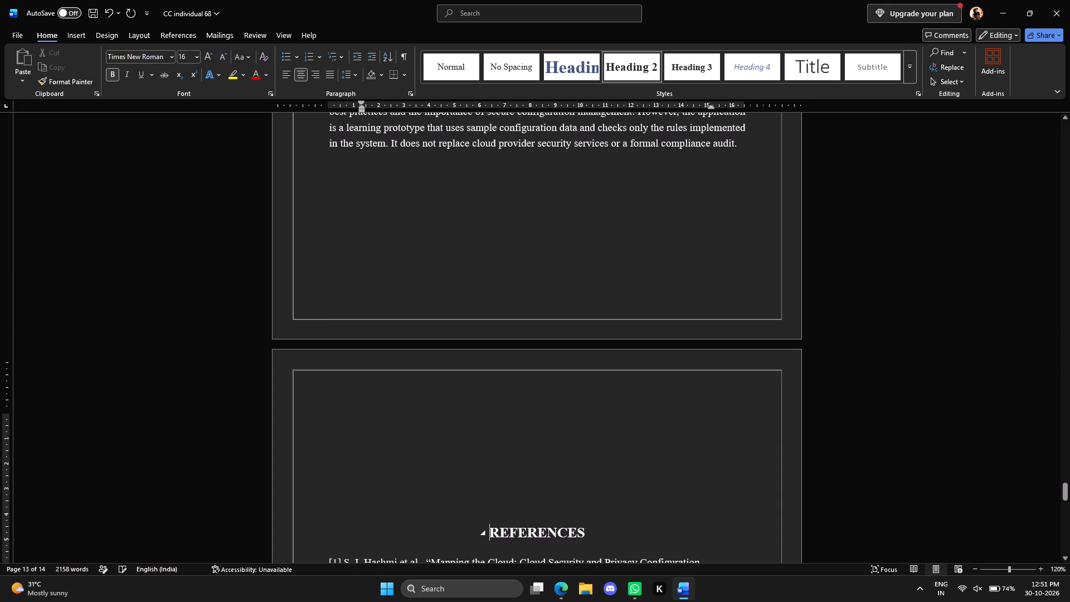
{"action": "key", "text": "BackSpace"}
{"action": "key", "text": "BackSpace"}
{"action": "key", "text": "BackSpace"}
{"action": "key", "text": "BackSpace"}
{"action": "key", "text": "BackSpace"}
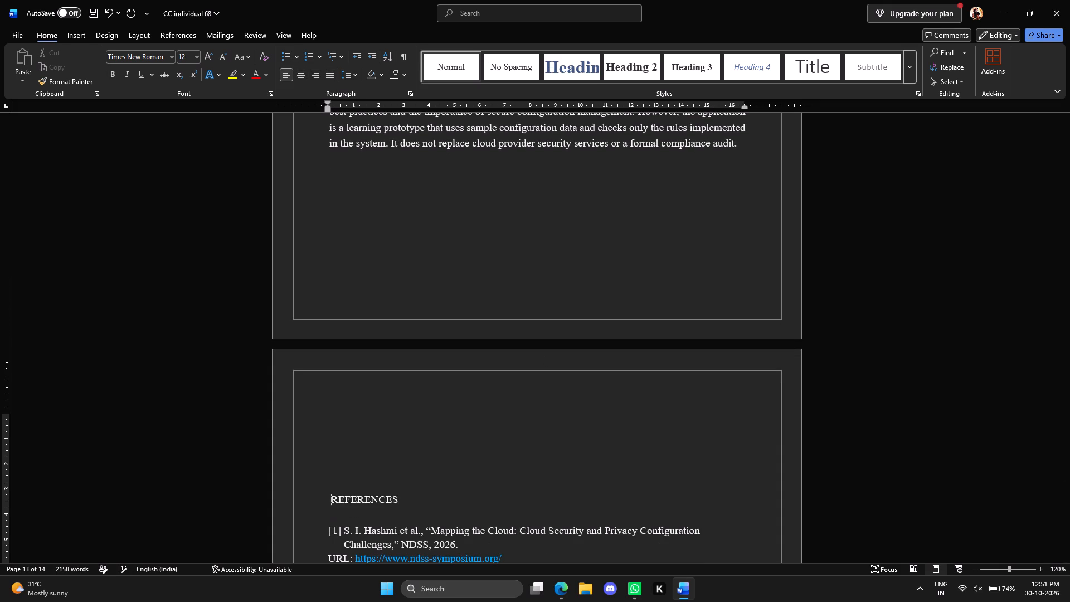
{"action": "key", "text": "BackSpace"}
{"action": "key", "text": "BackSpace"}
{"action": "key", "text": "BackSpace"}
{"action": "key", "text": "BackSpace"}
{"action": "key", "text": "BackSpace"}
{"action": "key", "text": "BackSpace"}
{"action": "key", "text": "BackSpace"}
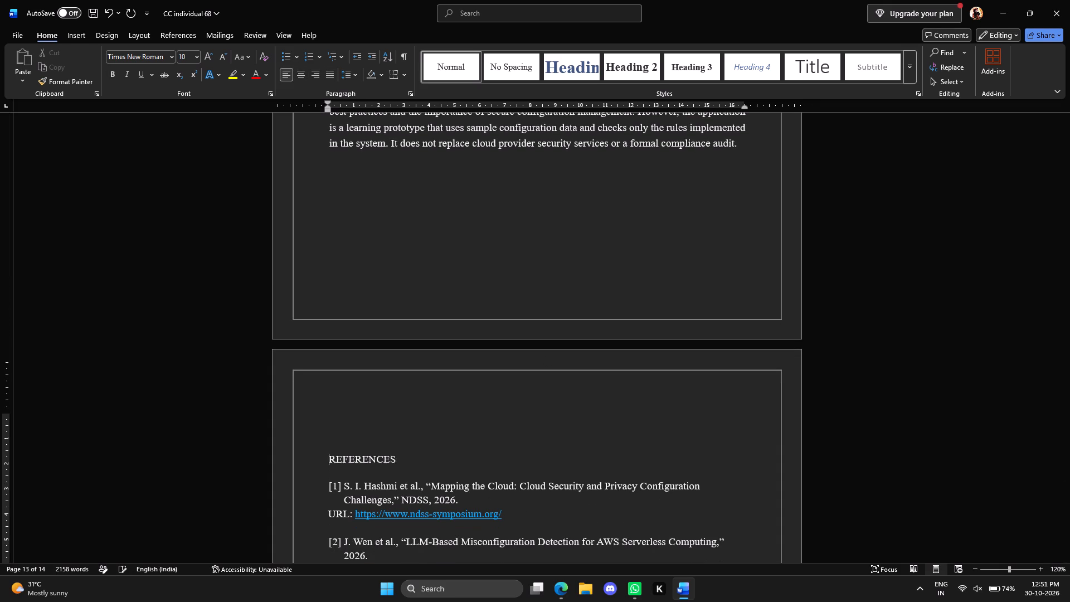
{"action": "key", "text": "BackSpace"}
{"action": "key", "text": "BackSpace"}
{"action": "key", "text": "BackSpace"}
{"action": "key", "text": "BackSpace"}
{"action": "key", "text": "BackSpace"}
{"action": "key", "text": "BackSpace"}
{"action": "key", "text": "BackSpace"}
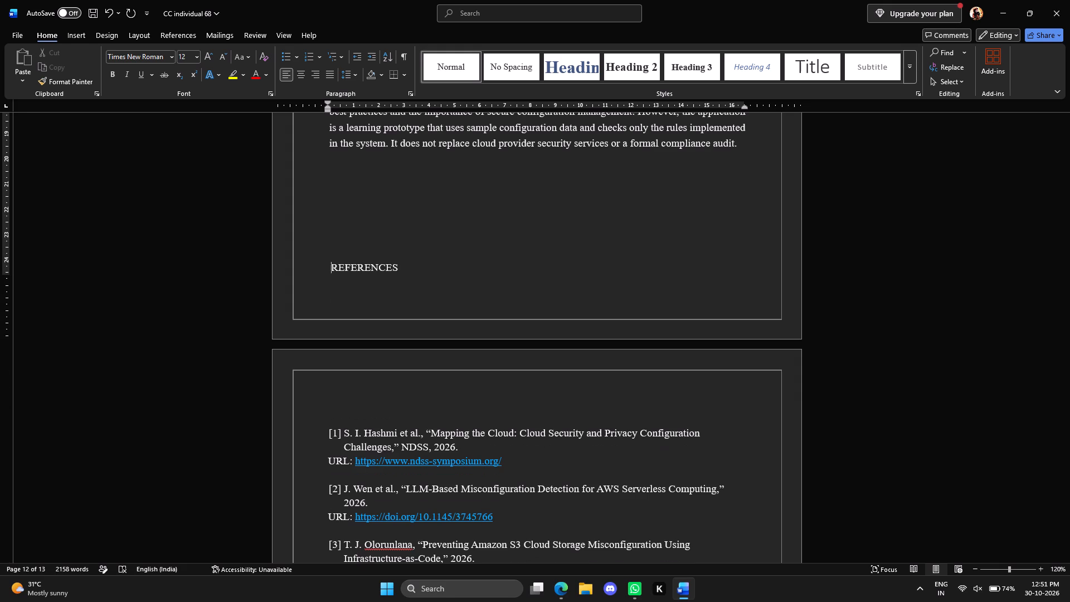
{"action": "key", "text": "Return"}
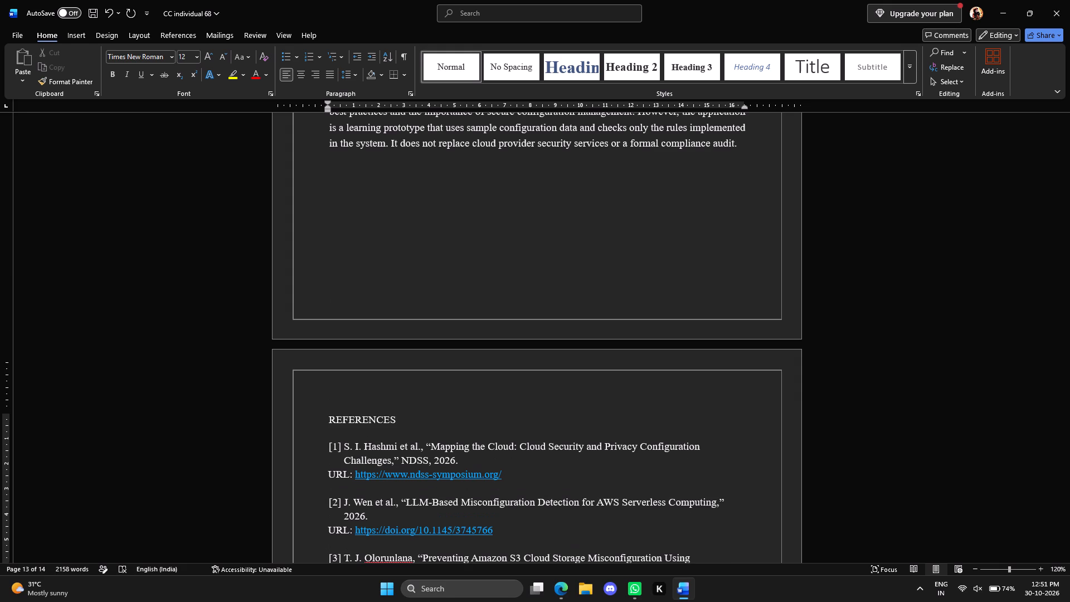
Format the REFERENCES heading as 16 pt, bold and centred.
{"action": "double_click", "coordinate": [377, 413]}
{"action": "double_click", "coordinate": [210, 54]}
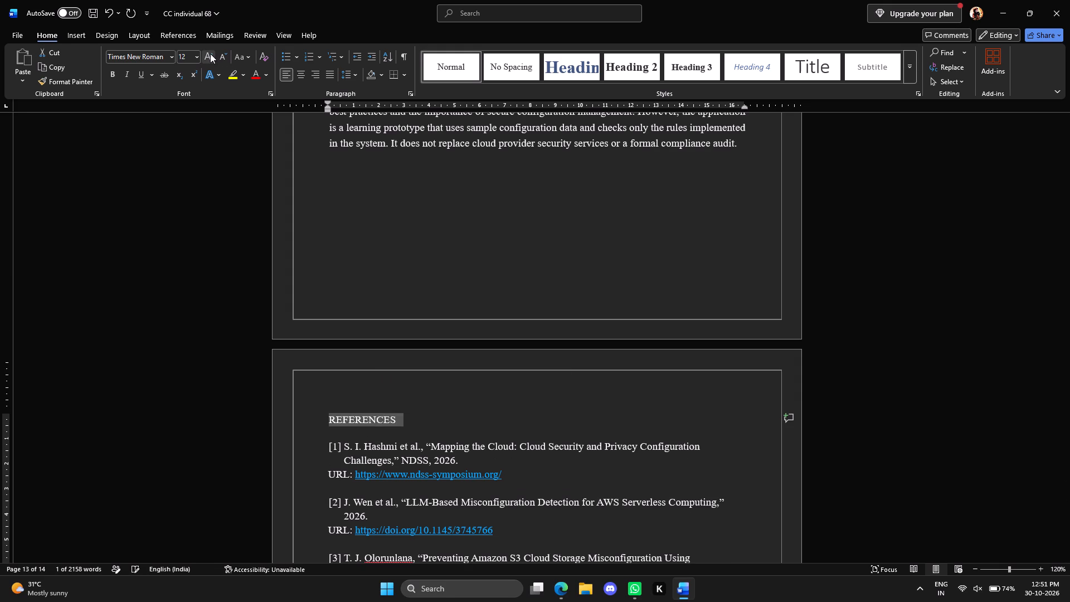
{"action": "left_click", "coordinate": [111, 77]}
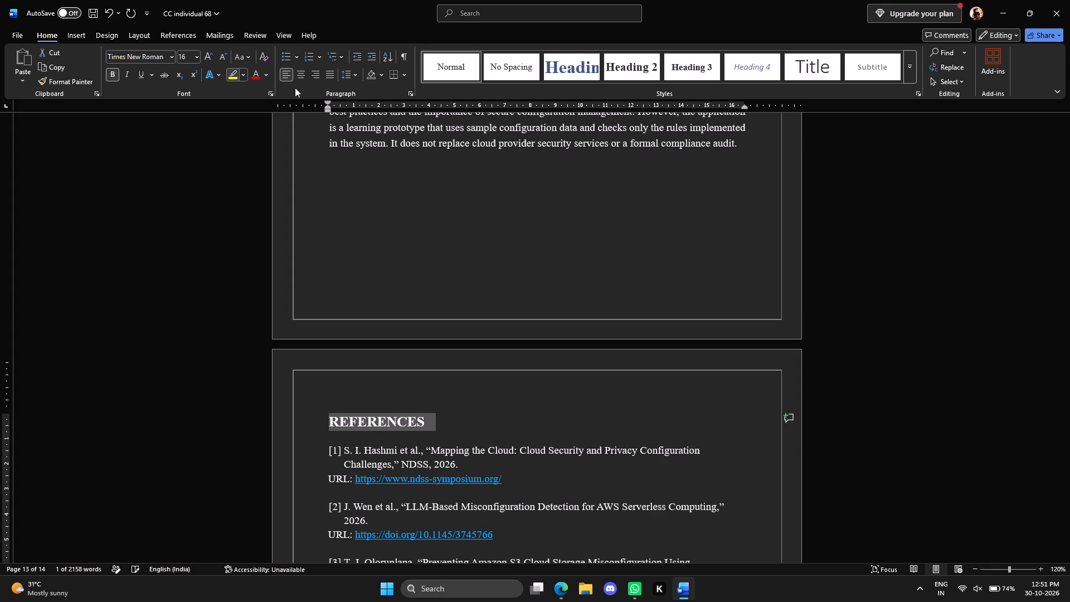
{"action": "left_click", "coordinate": [303, 71]}
{"action": "left_click", "coordinate": [508, 352]}
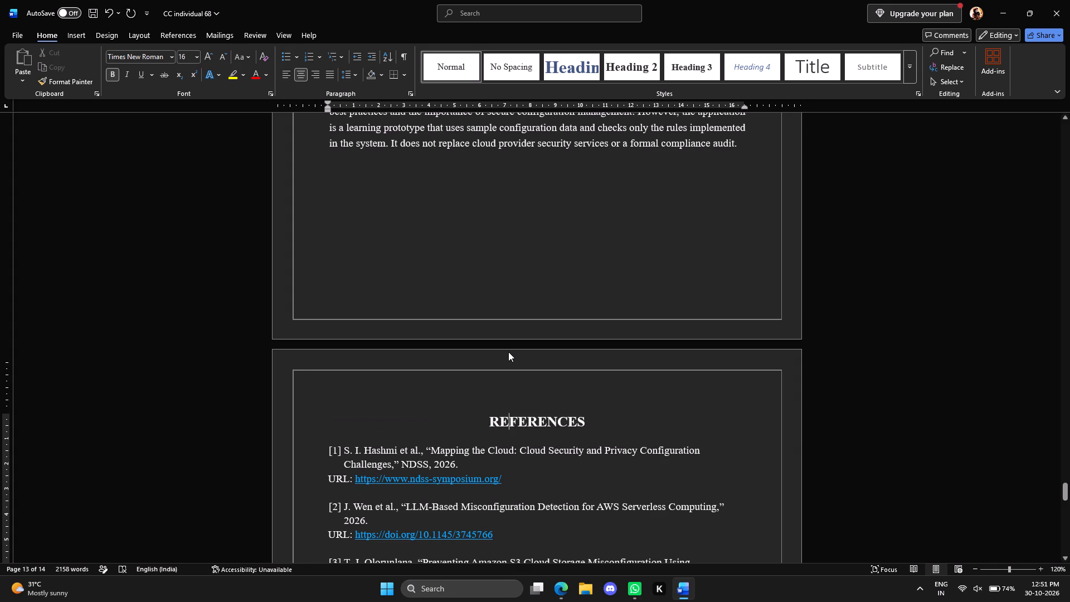
Trim the blank lines between the end of the CONCLUSION text and the REFERENCES page, keeping REFERENCES on its own page.
{"action": "scroll", "coordinate": [508, 352], "scroll_direction": "down", "scroll_amount": 8}
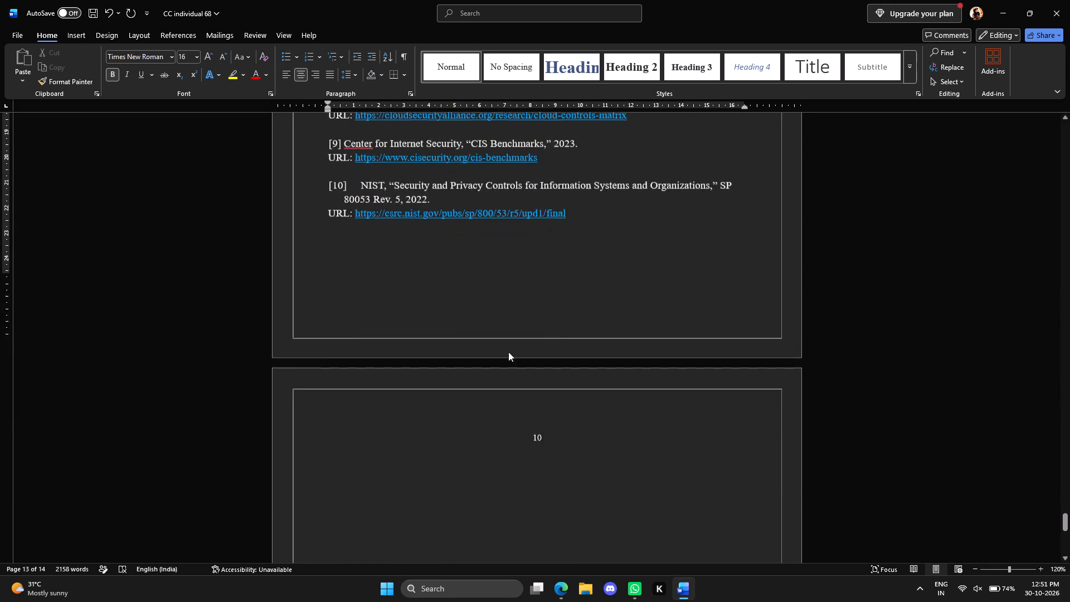
{"action": "scroll", "coordinate": [508, 352], "scroll_direction": "up", "scroll_amount": 2}
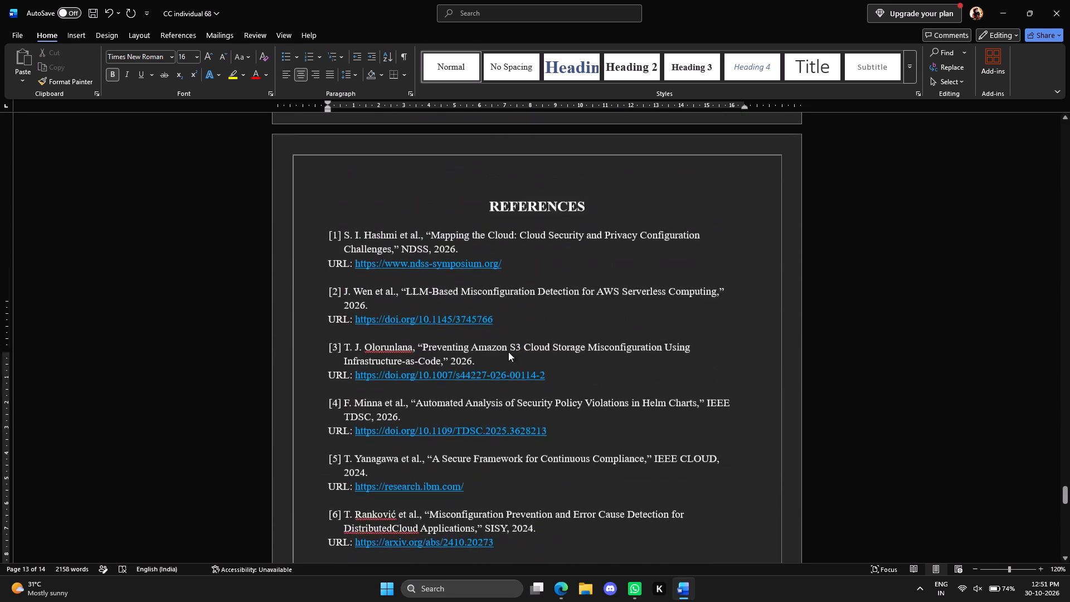
{"action": "scroll", "coordinate": [508, 352], "scroll_direction": "up", "scroll_amount": 2}
{"action": "left_click", "coordinate": [508, 352]}
{"action": "key", "text": "BackSpace"}
{"action": "key", "text": "BackSpace"}
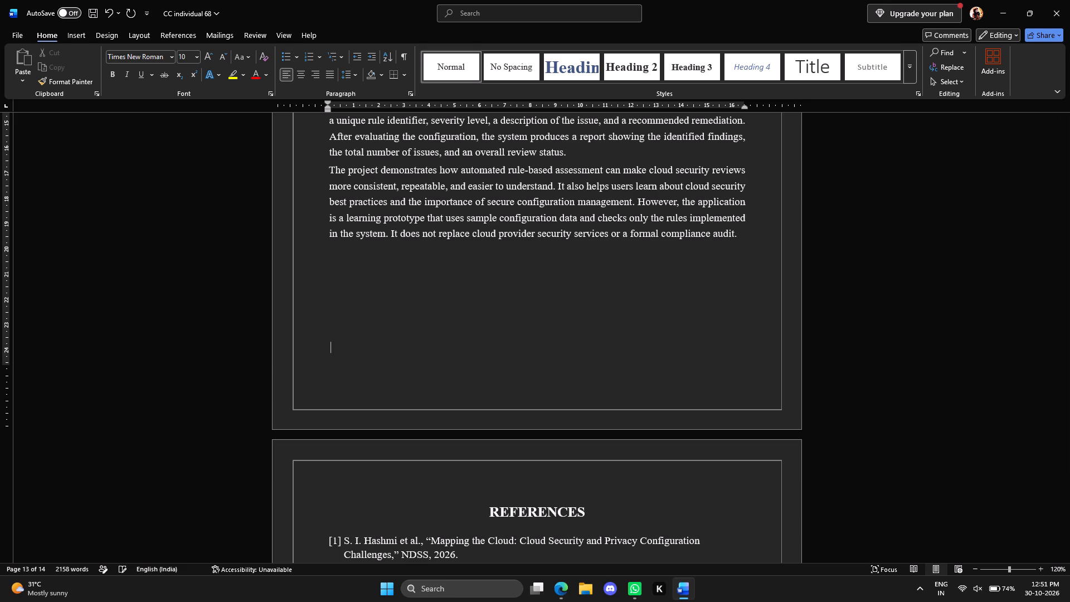
{"action": "key", "text": "BackSpace"}
{"action": "key", "text": "BackSpace"}
{"action": "key", "text": "Return"}
Remove the extra last page by bringing the page number 10 onto the REFERENCES page, and centre the number.
{"action": "scroll", "coordinate": [508, 352], "scroll_direction": "down", "scroll_amount": 1}
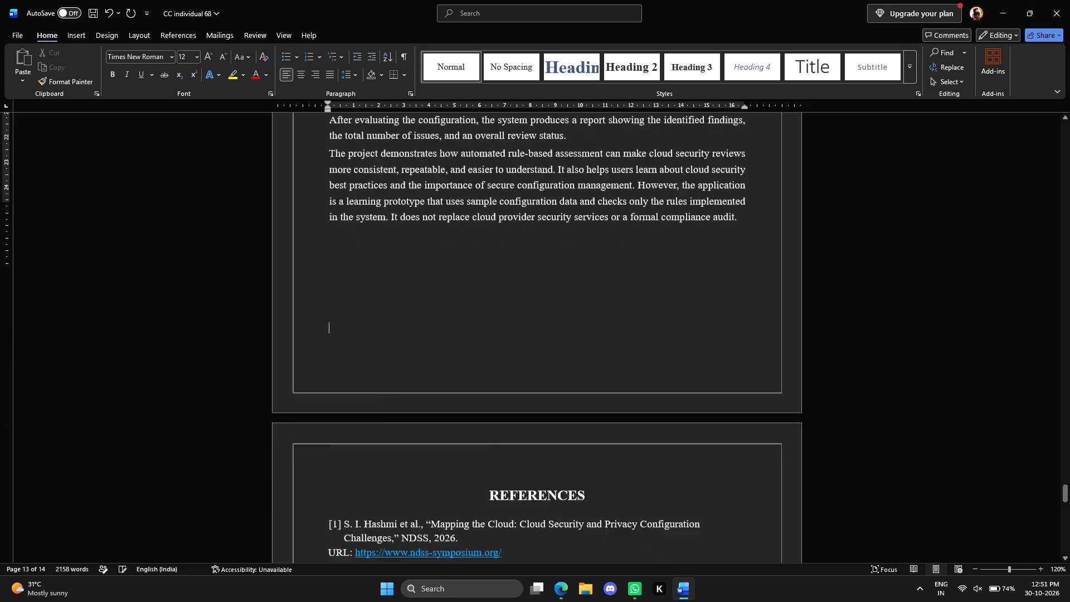
{"action": "scroll", "coordinate": [508, 352], "scroll_direction": "down", "scroll_amount": 3}
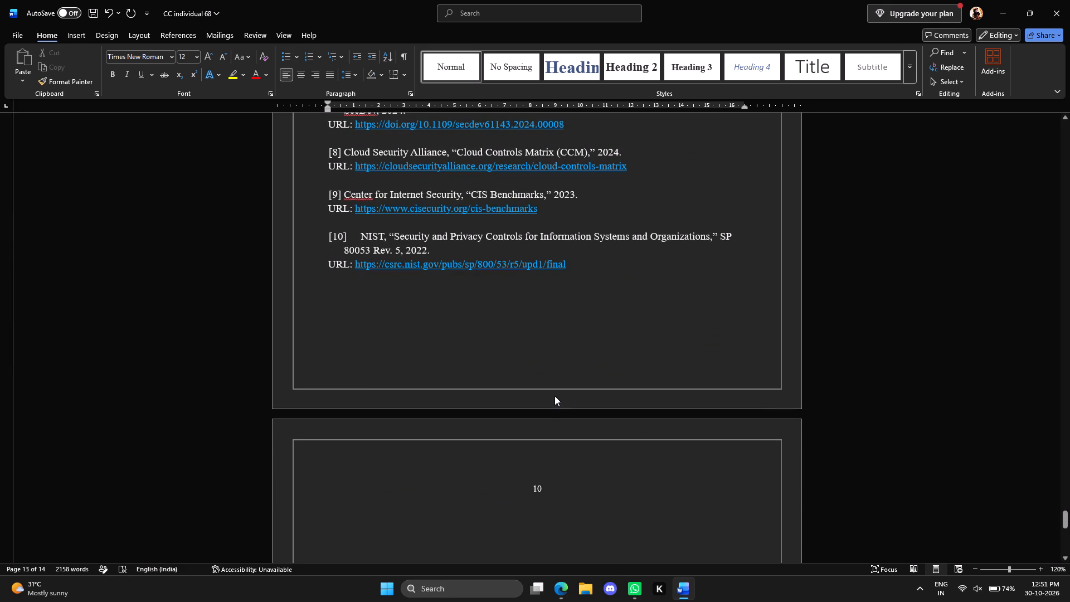
{"action": "left_click", "coordinate": [555, 390]}
{"action": "key", "text": "Delete"}
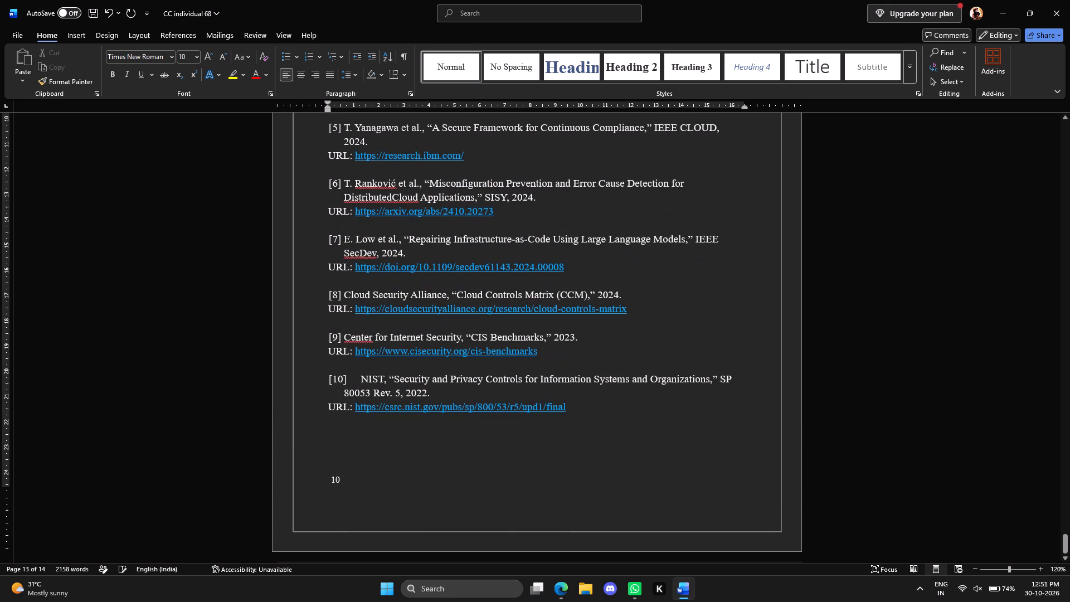
{"action": "left_click", "coordinate": [301, 71]}
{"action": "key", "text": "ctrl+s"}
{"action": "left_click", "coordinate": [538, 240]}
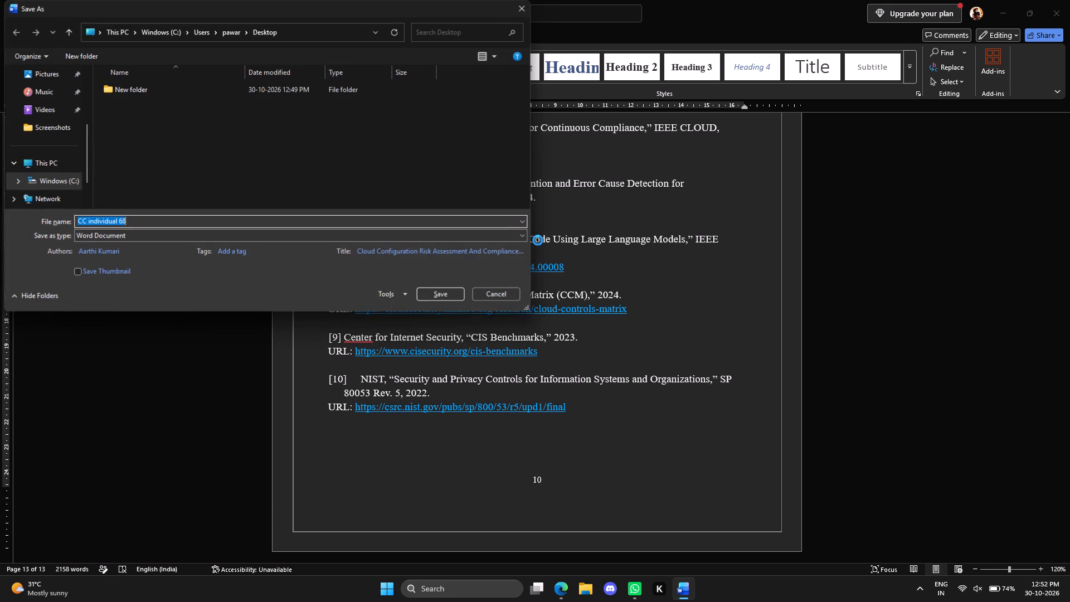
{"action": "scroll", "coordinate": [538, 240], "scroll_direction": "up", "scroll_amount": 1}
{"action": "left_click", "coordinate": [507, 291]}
Remove the blank lines above the CONCLUSION heading, keeping it at the top of its page after the OUTPUT section.
{"action": "scroll", "coordinate": [507, 291], "scroll_direction": "up", "scroll_amount": 1}
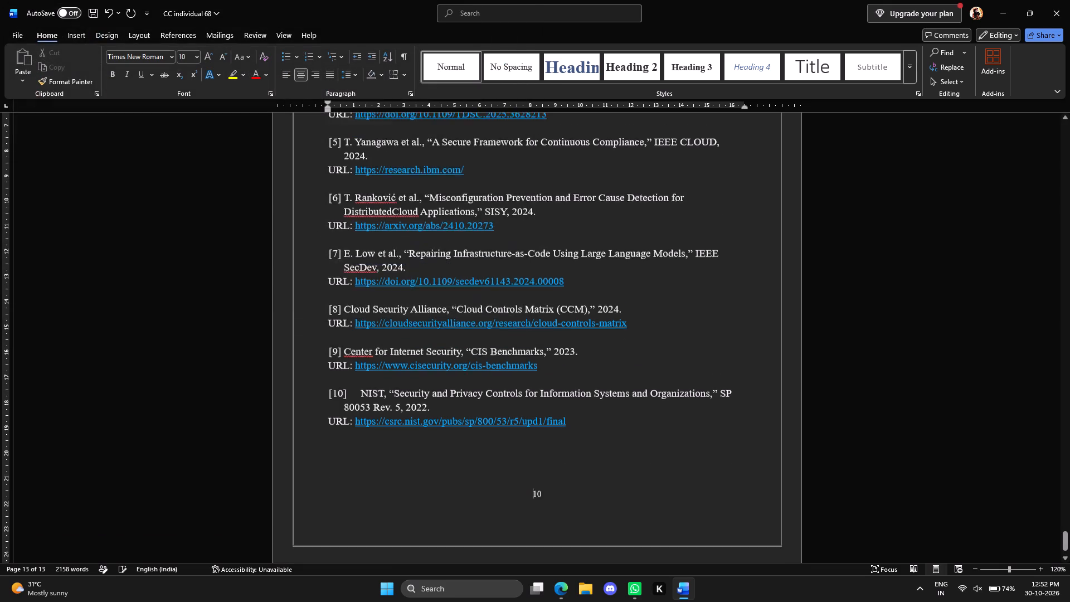
{"action": "scroll", "coordinate": [507, 291], "scroll_direction": "up", "scroll_amount": 7}
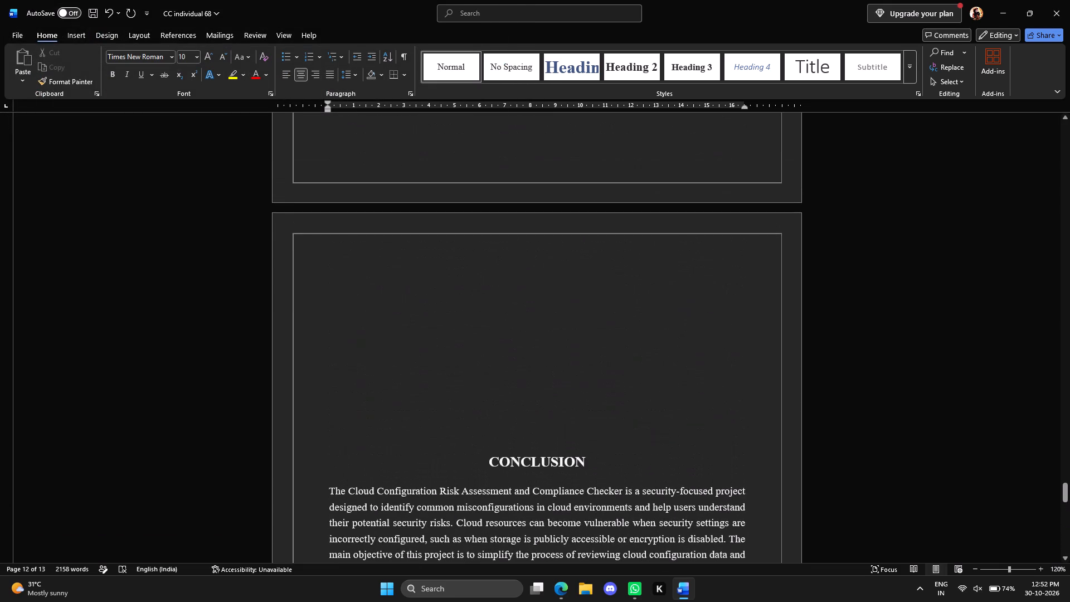
{"action": "left_click", "coordinate": [557, 135]}
{"action": "key", "text": "Delete"}
{"action": "key", "text": "Delete"}
{"action": "key", "text": "Delete"}
{"action": "key", "text": "Delete"}
{"action": "key", "text": "Delete"}
{"action": "key", "text": "Delete"}
{"action": "key", "text": "Delete"}
{"action": "key", "text": "Delete"}
{"action": "key", "text": "Delete"}
{"action": "key", "text": "Delete"}
{"action": "key", "text": "Delete"}
{"action": "key", "text": "Delete"}
{"action": "key", "text": "Delete"}
{"action": "key", "text": "Delete"}
{"action": "key", "text": "Delete"}
{"action": "key", "text": "Delete"}
{"action": "key", "text": "Delete"}
{"action": "key", "text": "Delete"}
{"action": "key", "text": "Delete"}
{"action": "key", "text": "Delete"}
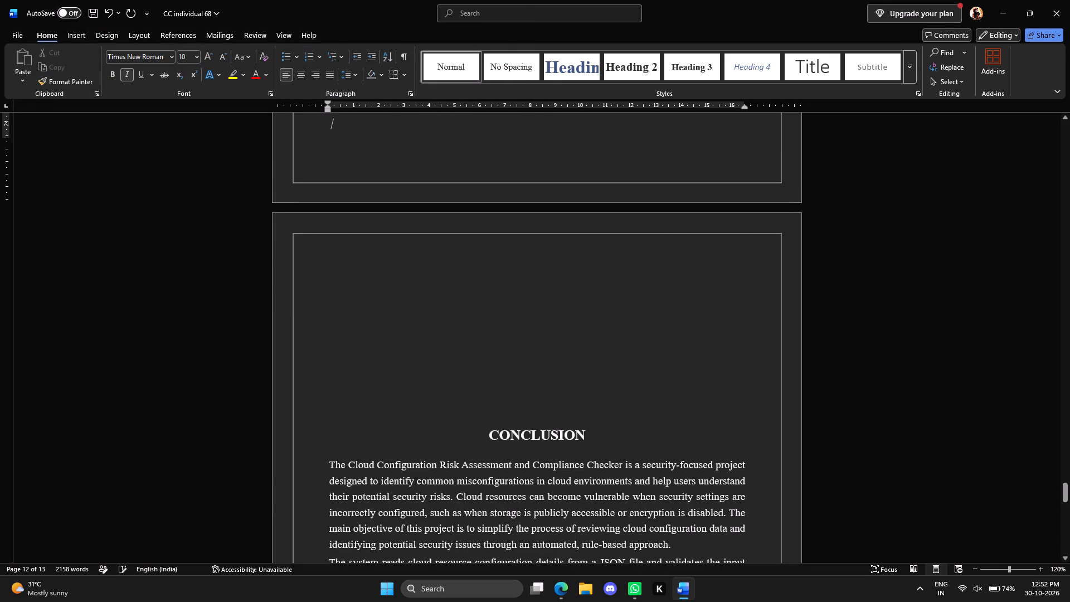
{"action": "key", "text": "Delete"}
{"action": "key", "text": "Delete"}
{"action": "key", "text": "Delete"}
{"action": "key", "text": "Delete"}
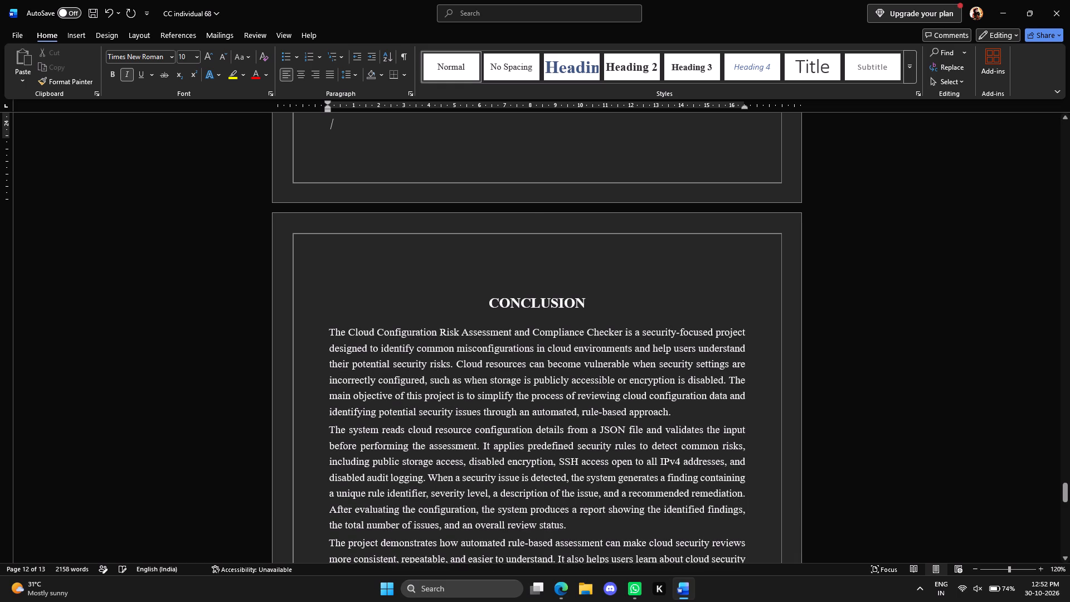
{"action": "key", "text": "Delete"}
{"action": "scroll", "coordinate": [557, 135], "scroll_direction": "down", "scroll_amount": 1}
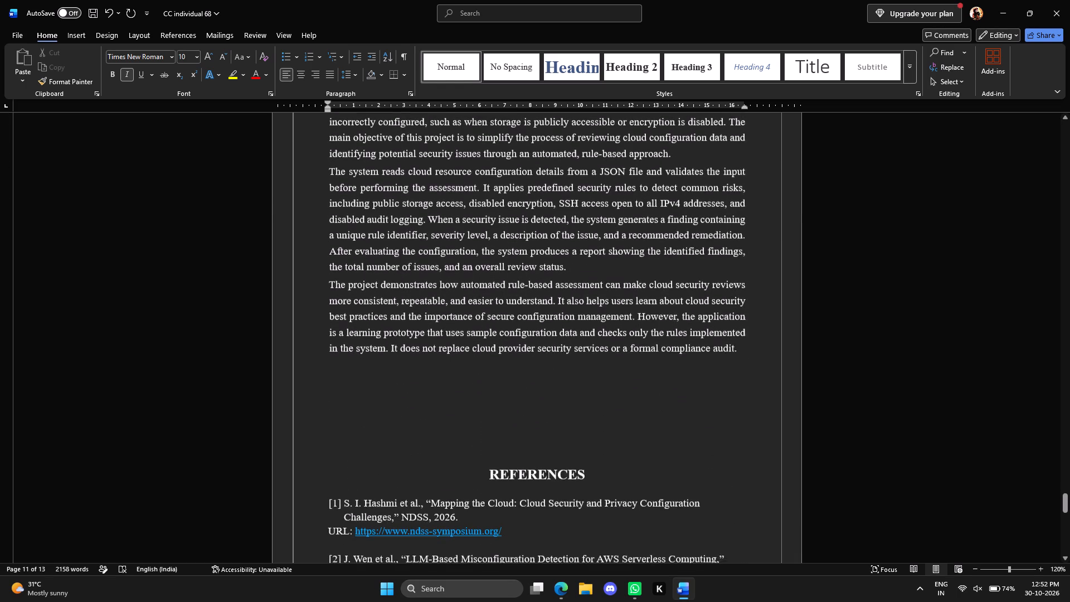
{"action": "scroll", "coordinate": [557, 135], "scroll_direction": "down", "scroll_amount": 1}
{"action": "scroll", "coordinate": [547, 389], "scroll_direction": "up", "scroll_amount": 5}
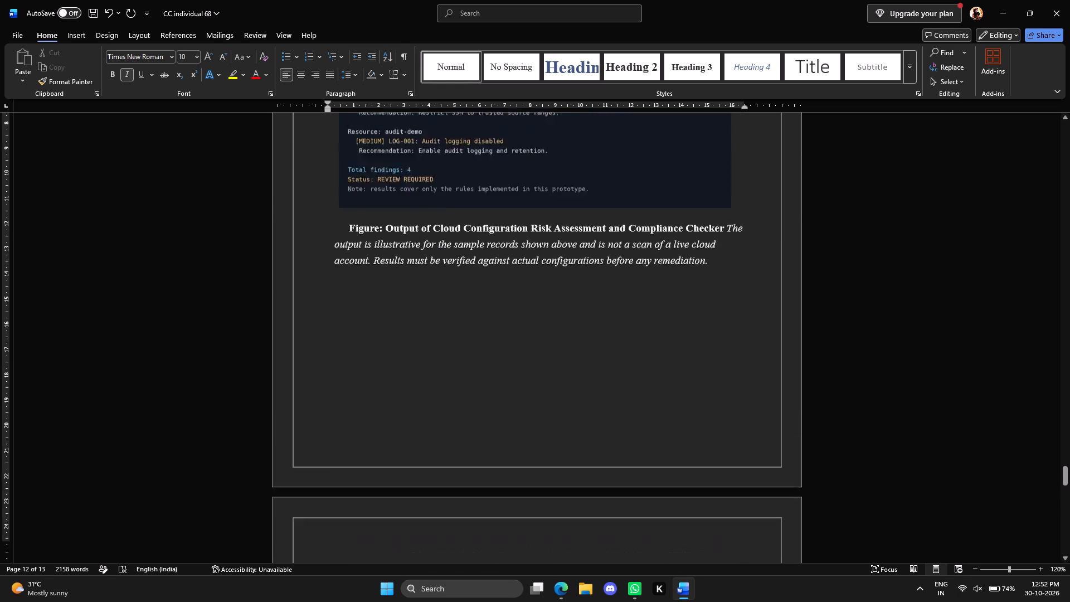
{"action": "scroll", "coordinate": [547, 389], "scroll_direction": "up", "scroll_amount": 2}
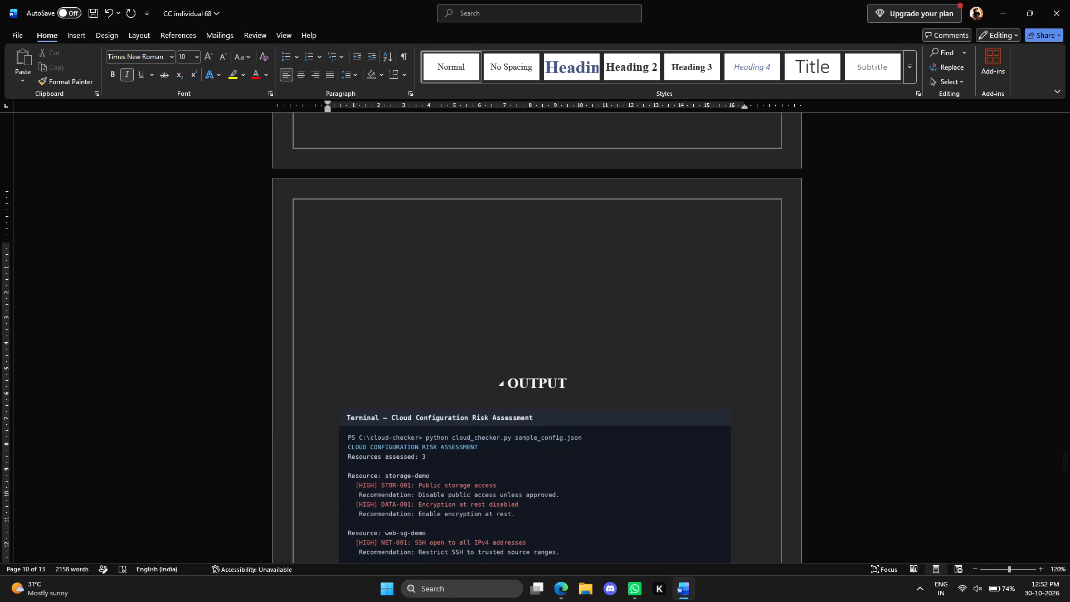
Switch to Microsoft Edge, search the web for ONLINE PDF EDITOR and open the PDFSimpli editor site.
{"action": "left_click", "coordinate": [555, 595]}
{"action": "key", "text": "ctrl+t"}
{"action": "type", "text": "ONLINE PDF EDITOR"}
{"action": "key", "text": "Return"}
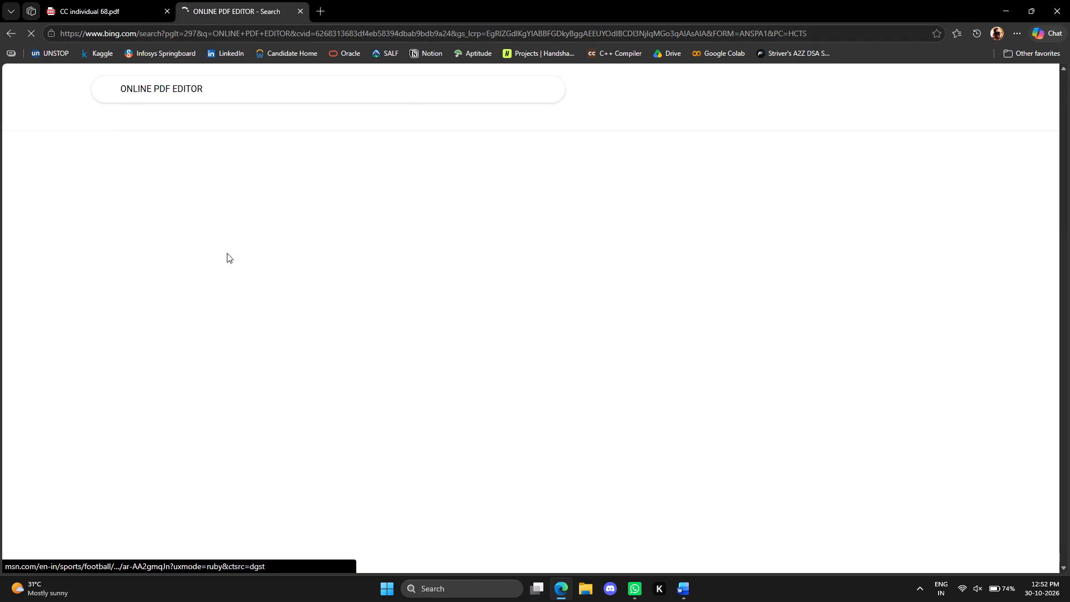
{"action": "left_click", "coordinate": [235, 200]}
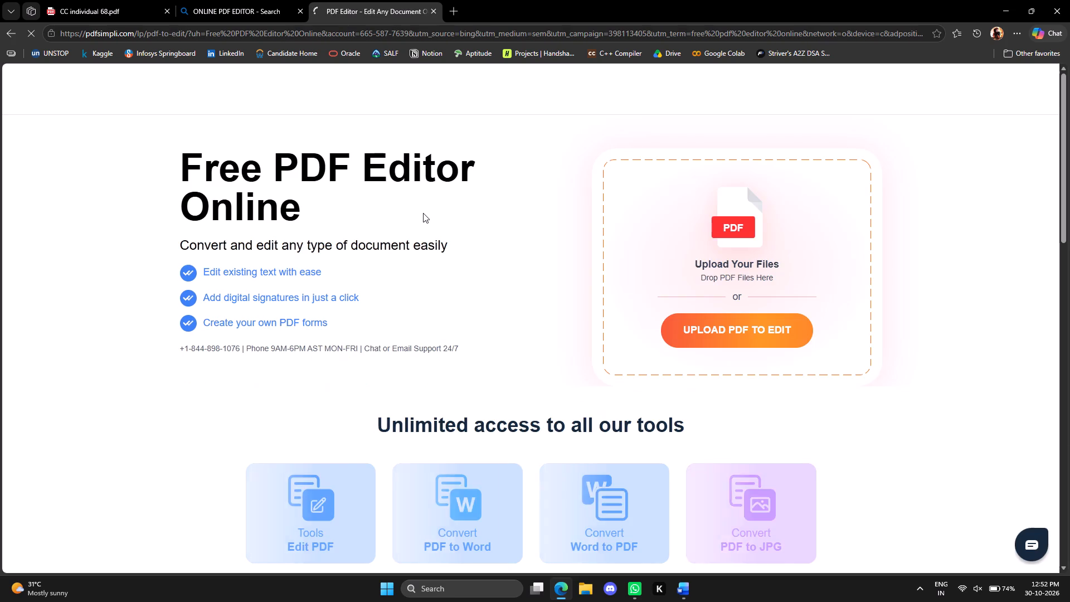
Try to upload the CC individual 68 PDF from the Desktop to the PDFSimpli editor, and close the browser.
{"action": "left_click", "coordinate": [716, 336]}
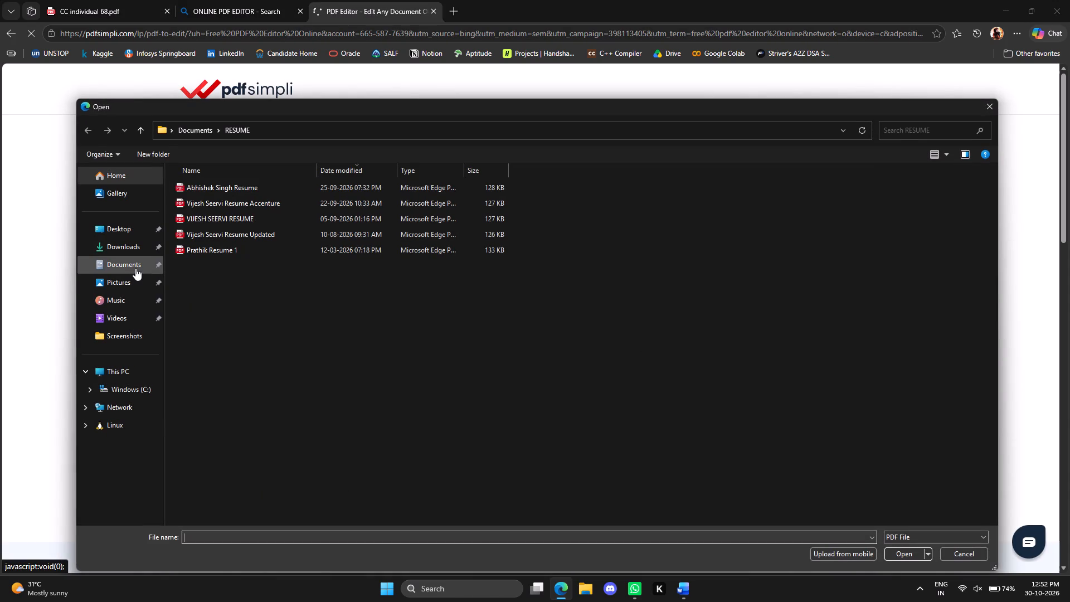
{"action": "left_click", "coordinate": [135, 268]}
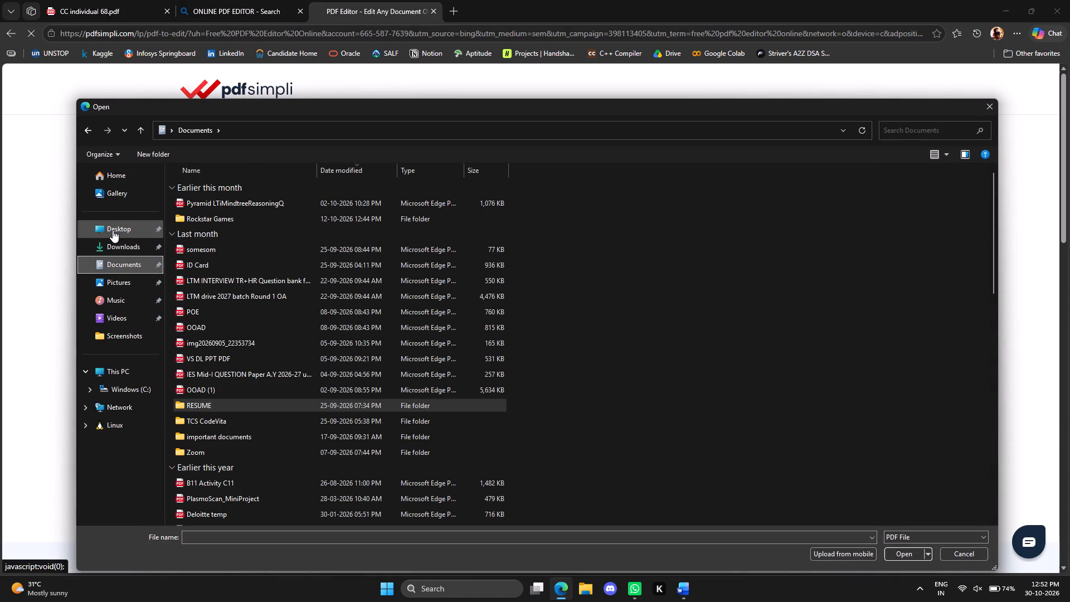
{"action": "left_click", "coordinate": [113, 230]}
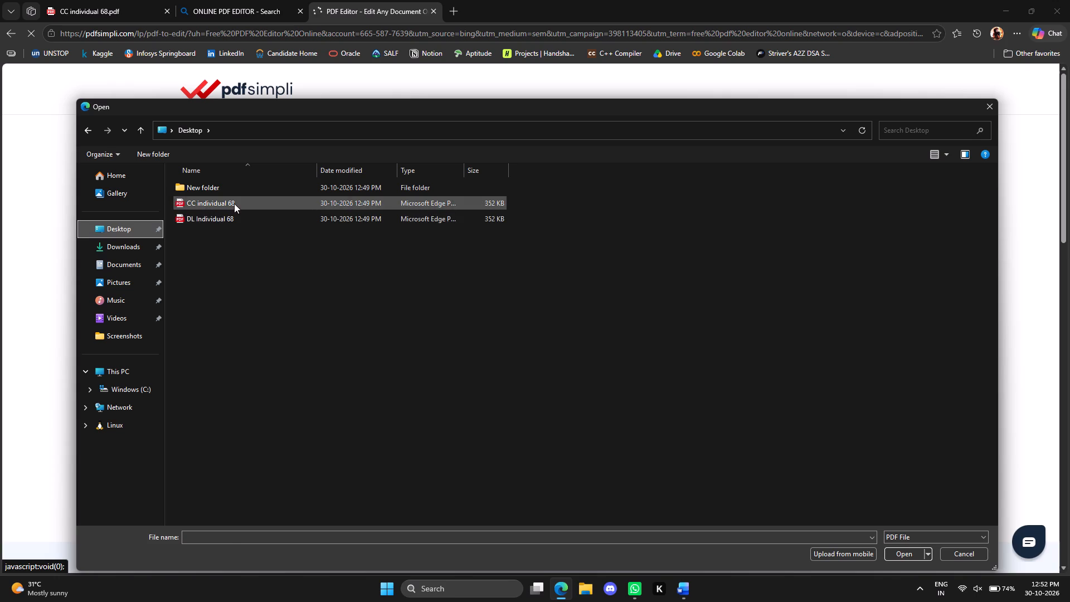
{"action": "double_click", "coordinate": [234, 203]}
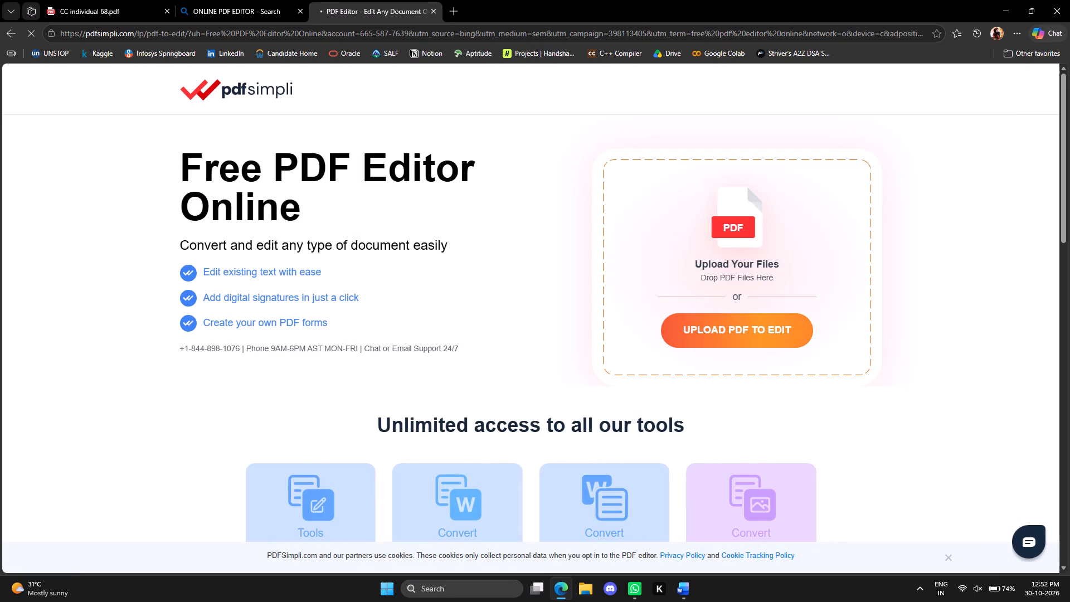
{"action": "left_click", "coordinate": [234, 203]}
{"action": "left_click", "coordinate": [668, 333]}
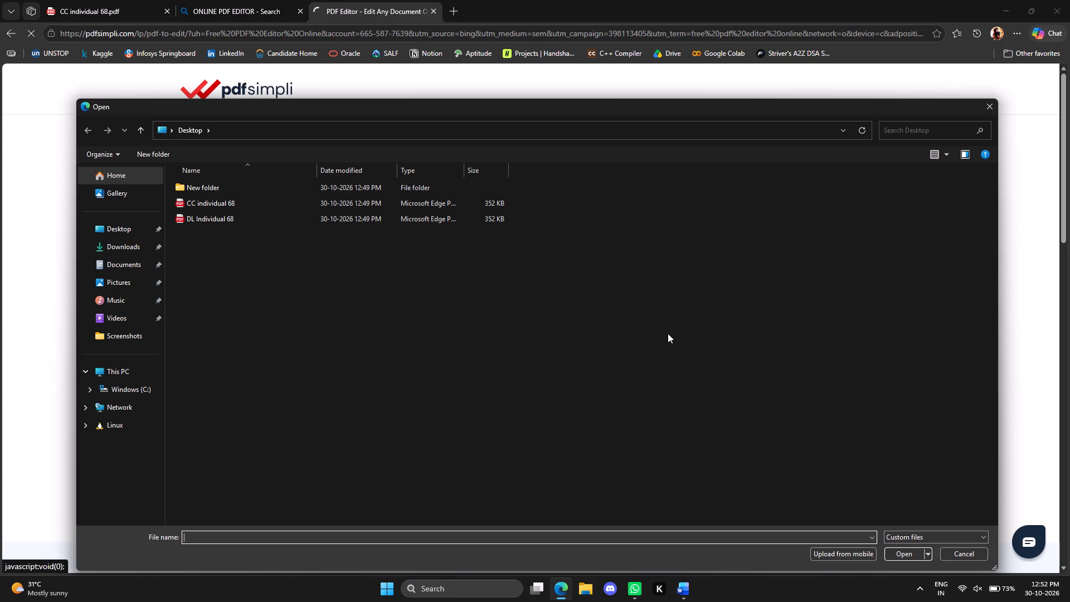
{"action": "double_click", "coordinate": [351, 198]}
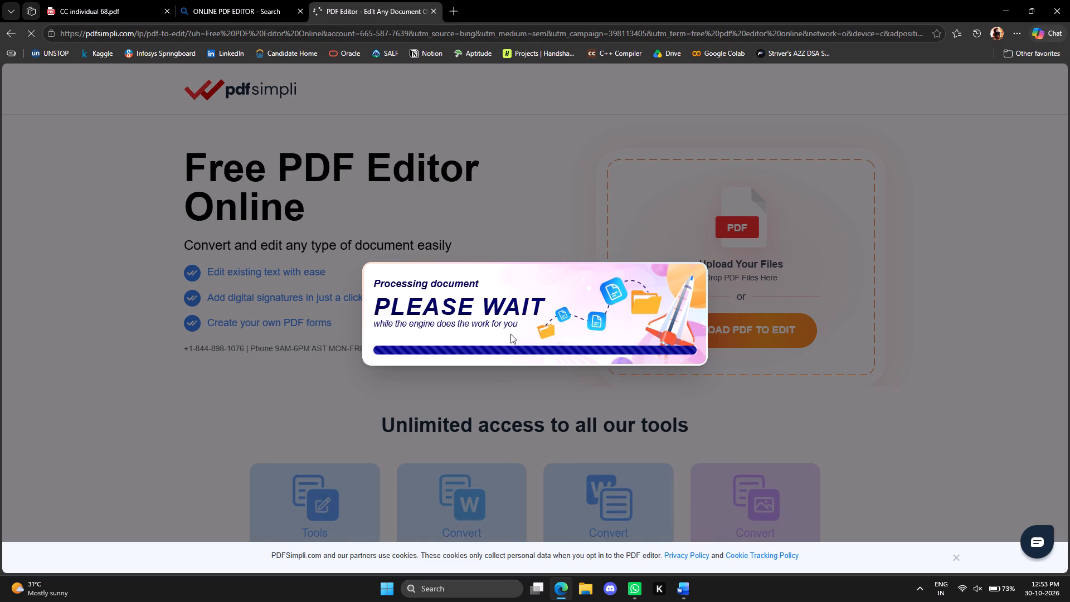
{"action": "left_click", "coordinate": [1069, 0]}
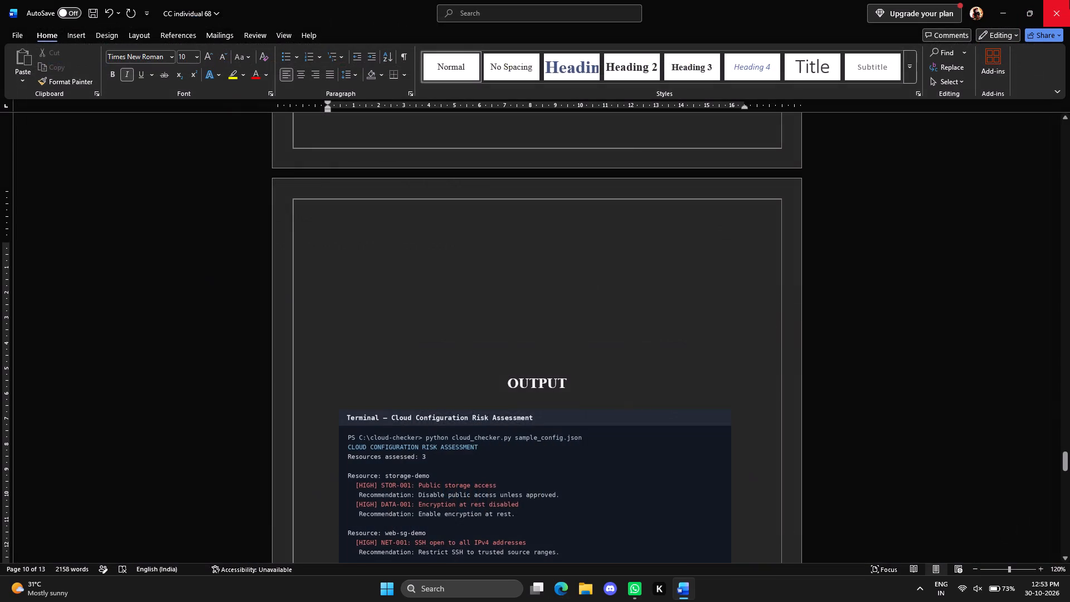
Close the cloud computing report, saving it to the Desktop as the Word document CC individual 68.
{"action": "left_click", "coordinate": [1069, 0]}
{"action": "key", "text": "Return"}
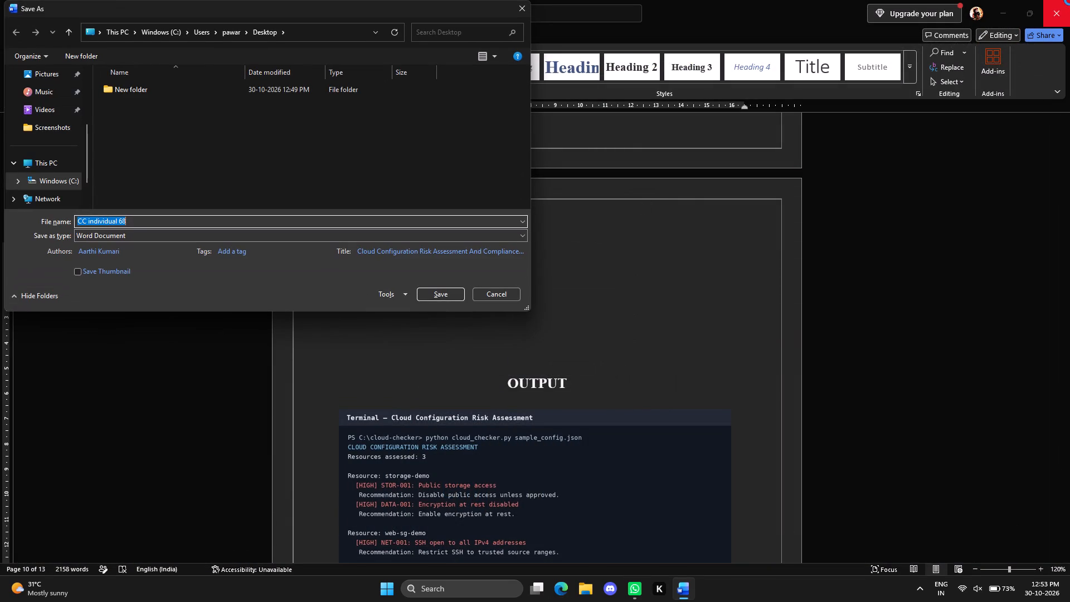
{"action": "key", "text": "Return"}
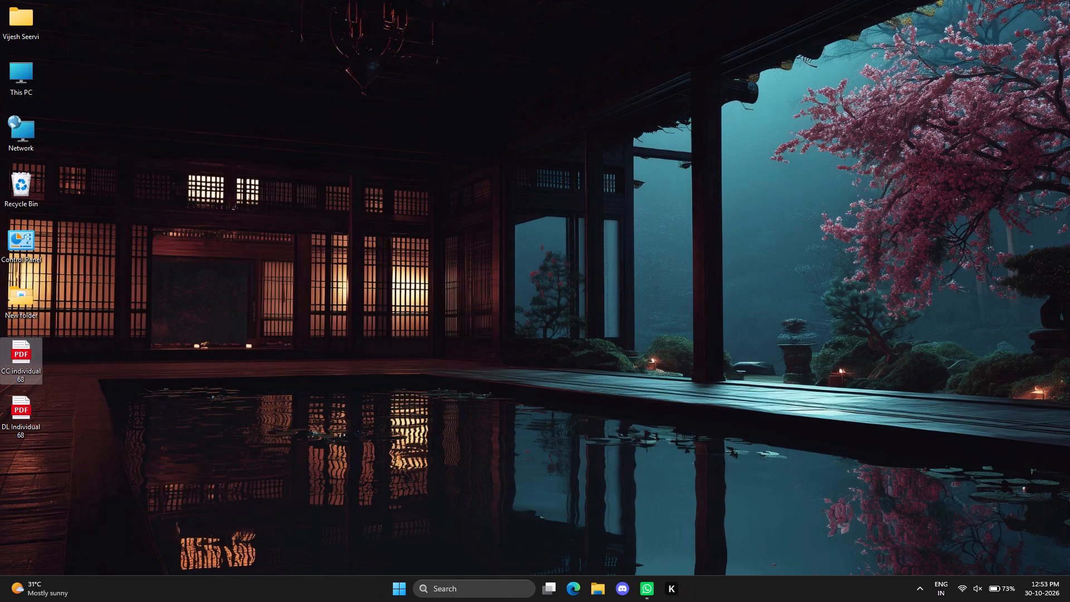
Close the remaining open windows and open the Shut Down Windows dialog.
{"action": "key", "text": "alt+Tab"}
{"action": "key", "text": "alt+Delete"}
{"action": "key", "text": "alt+F4"}
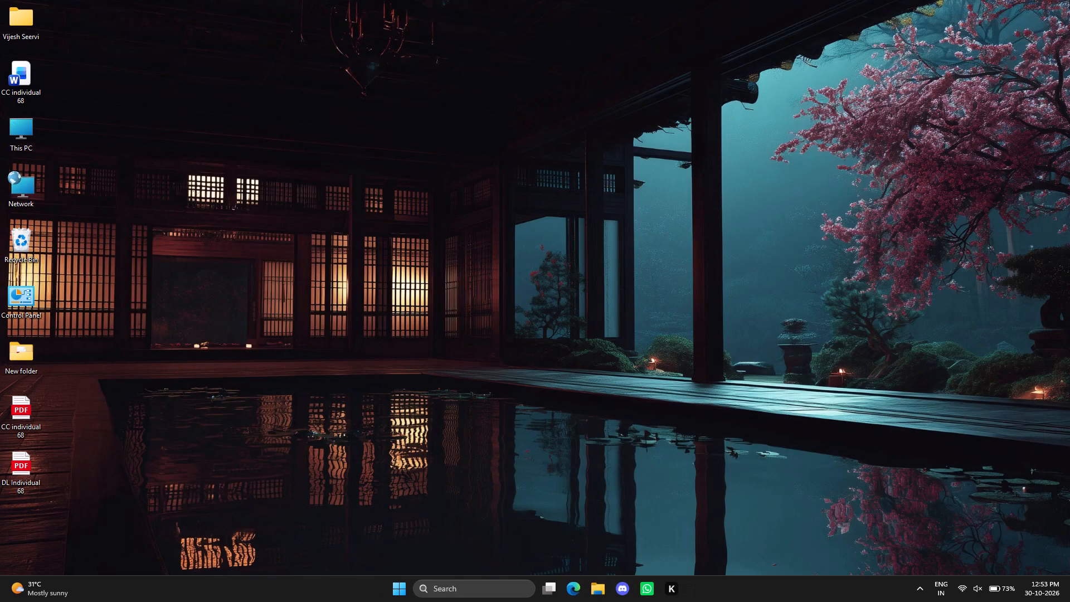
{"action": "key", "text": "alt+F4"}
{"action": "left_click", "coordinate": [1069, 0]}
{"action": "key", "text": "alt+F4"}
{"action": "left_click", "coordinate": [744, 160]}
{"action": "key", "text": "alt+F4"}
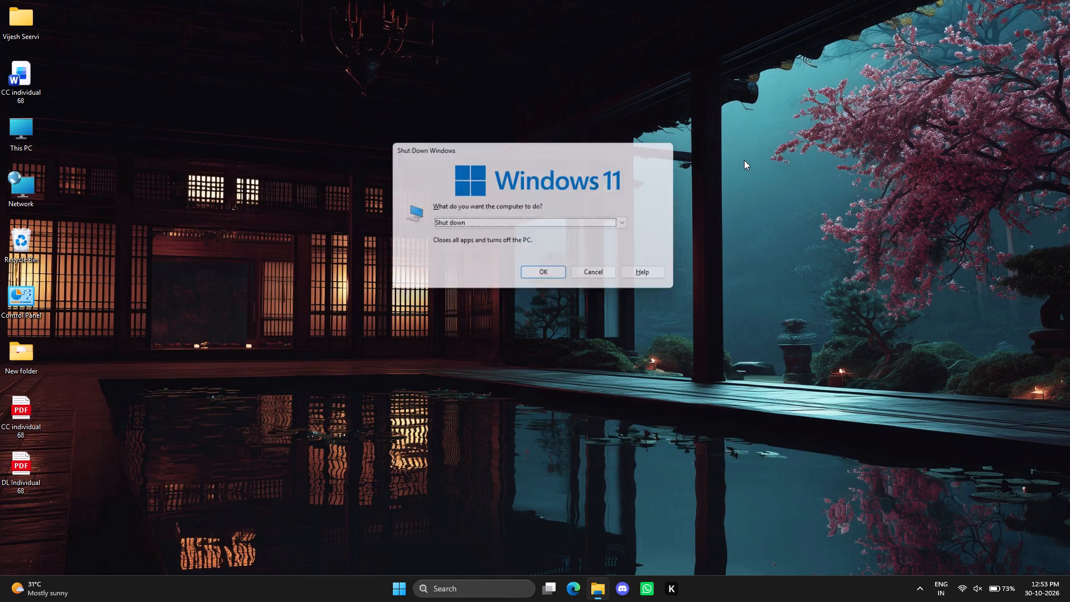